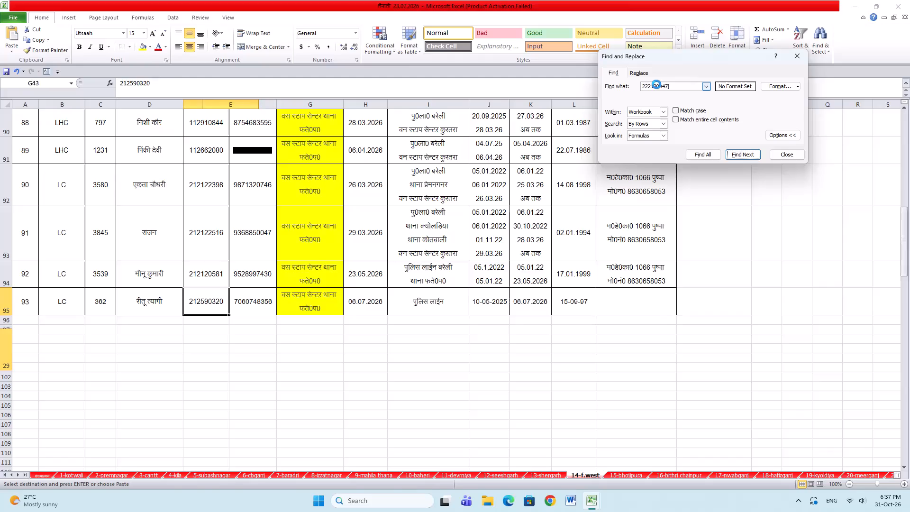
Search the तैनाती 23.07.2026 workbook for the ID number copied from C85 of BONUS CCL ML.
key("Return")
key("BackSpace")
key("Return")
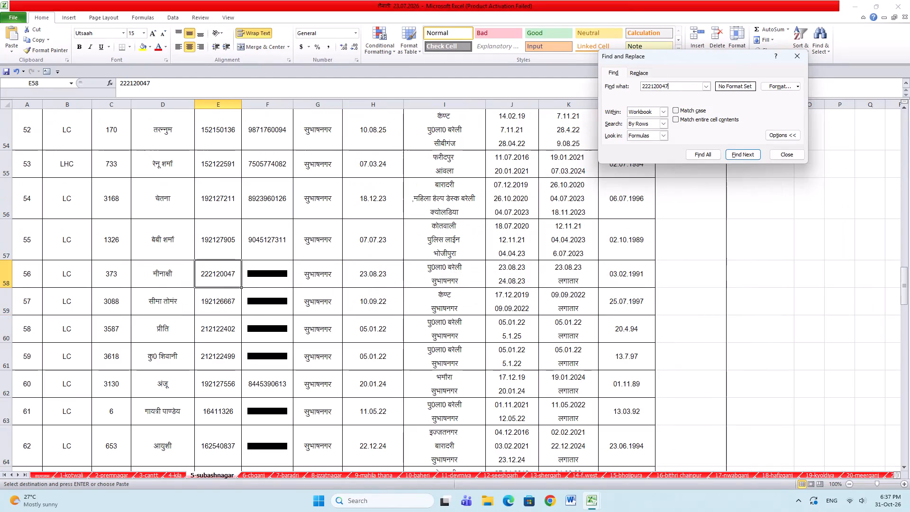
Switch to the BONUS CCL ML workbook and enter the posting सुभाषनगर in cell H85 of the ALL sheet.
key("alt+Tab")
key("alt+Tab")
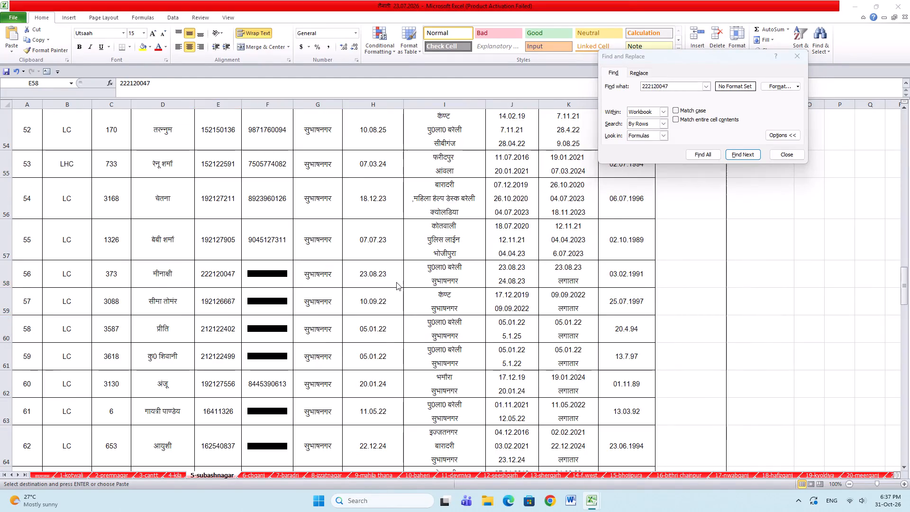
key("alt+Tab")
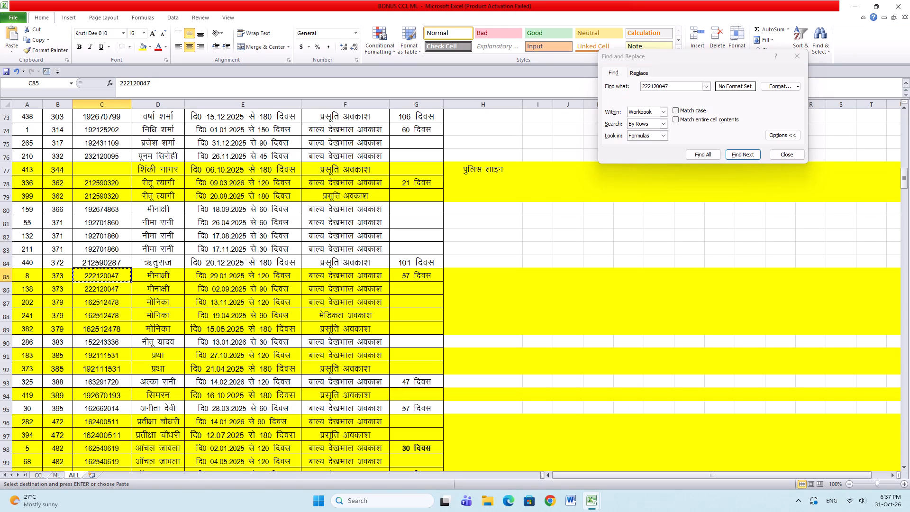
left_click(458, 274)
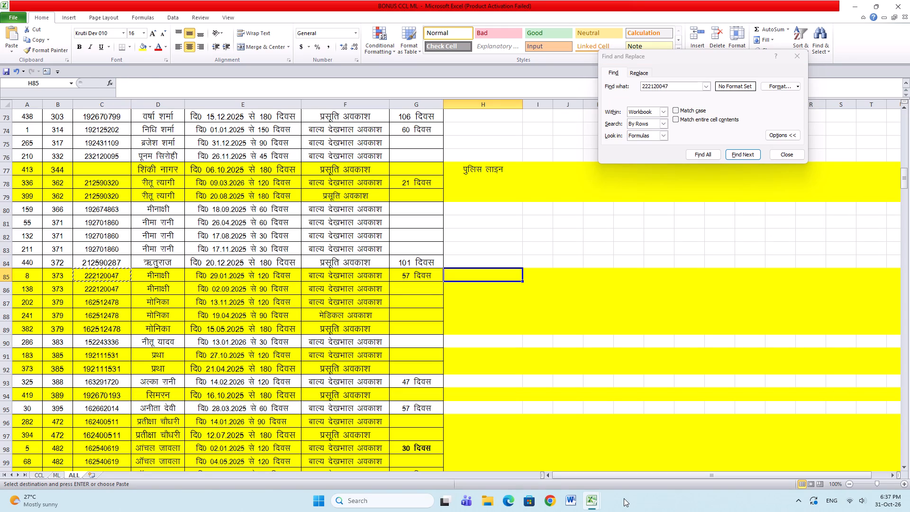
type("lqHkk'k")
key("BackSpace")
key("BackSpace")
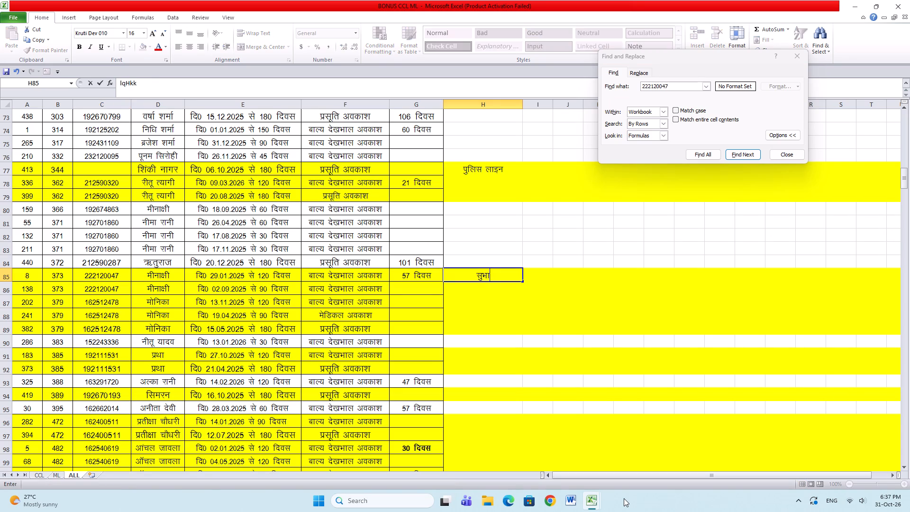
type(":\"")
key("BackSpace")
key("BackSpace")
key("shift+quotedbl")
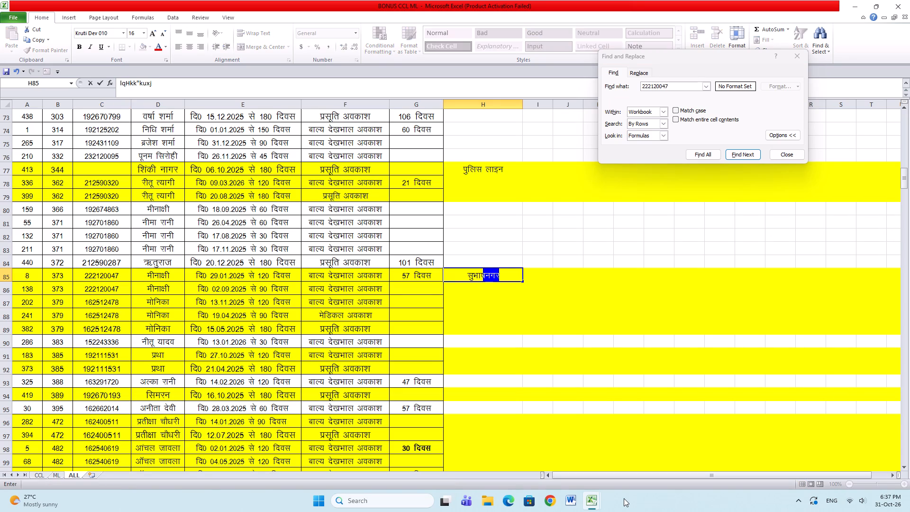
key("Return")
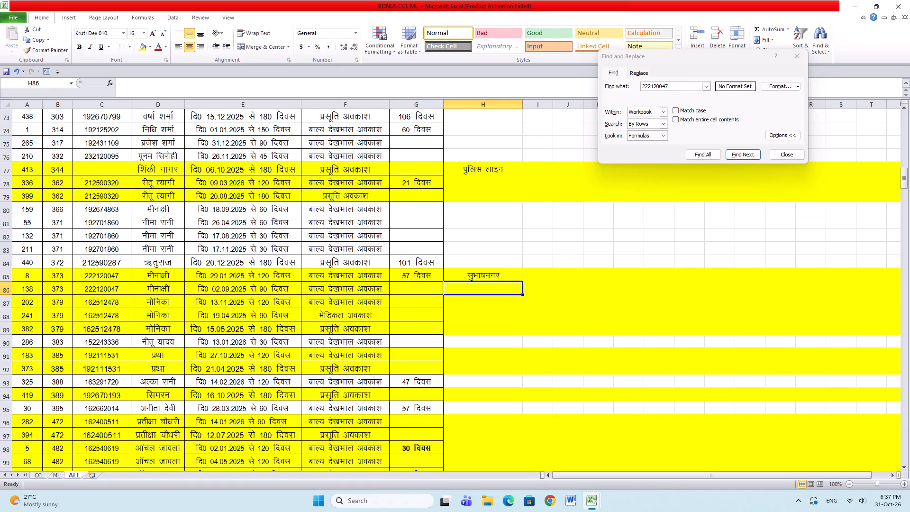
Copy the ID number in C87 and search the तैनाती 23.07.2026 workbook for it, fully replacing the old search text.
left_click(93, 302)
key("ctrl+c")
key("alt+Tab")
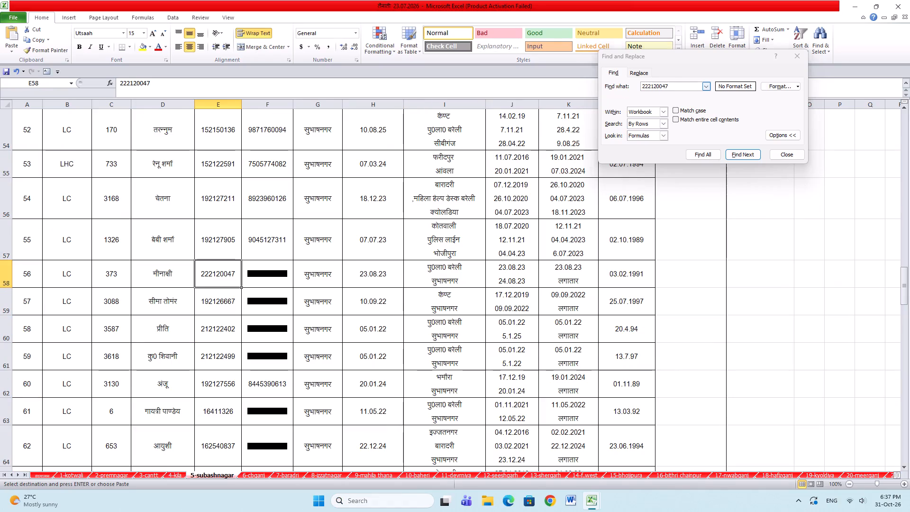
triple_click(650, 84)
key("ctrl+v")
key("Return")
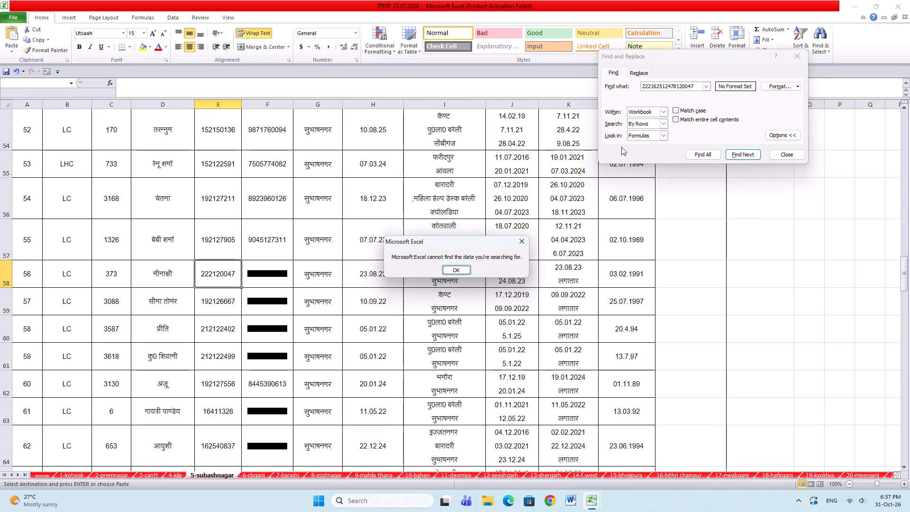
key("Delete")
key("Return")
key("BackSpace")
key("BackSpace")
key("BackSpace")
key("BackSpace")
key("BackSpace")
key("BackSpace")
key("BackSpace")
key("BackSpace")
key("BackSpace")
key("BackSpace")
key("BackSpace")
key("BackSpace")
key("BackSpace")
key("BackSpace")
key("BackSpace")
key("BackSpace")
key("BackSpace")
key("BackSpace")
key("BackSpace")
key("BackSpace")
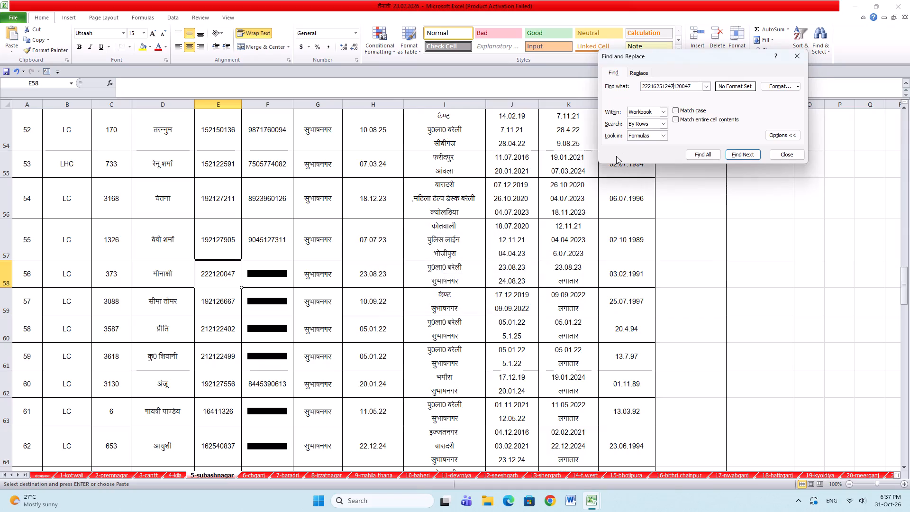
key("Delete")
key("Insert")
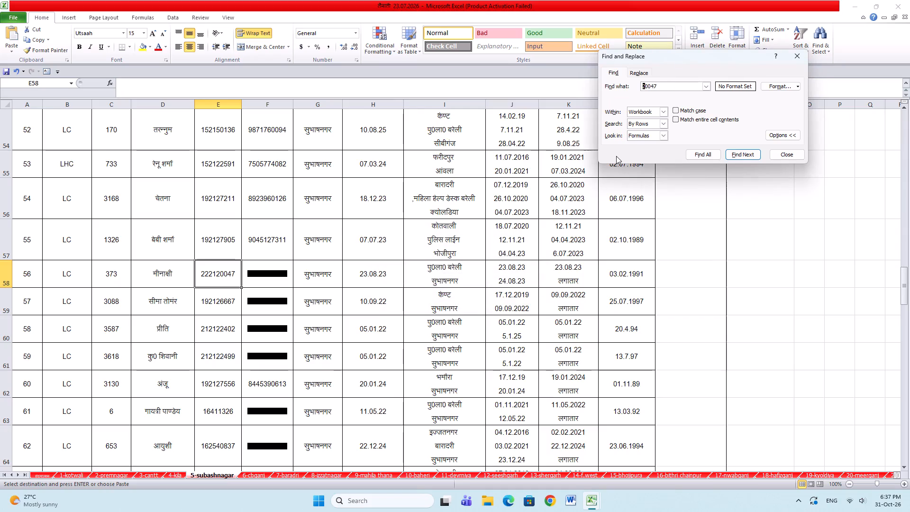
key("Delete")
key("Delete")
key("Delete")
key("Delete")
key("Delete")
key("Delete")
key("Delete")
key("Delete")
key("Delete")
key("Delete")
key("Delete")
key("Delete")
key("Delete")
key("ctrl+v")
key("Return")
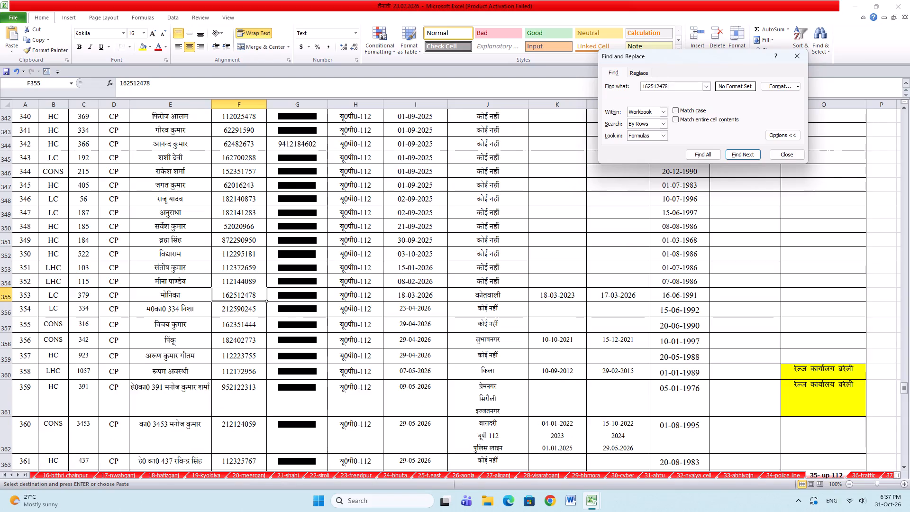
Switch back to BONUS CCL ML and enter the posting यूपी–112 in cell H87.
key("alt+Tab")
key("alt+Tab")
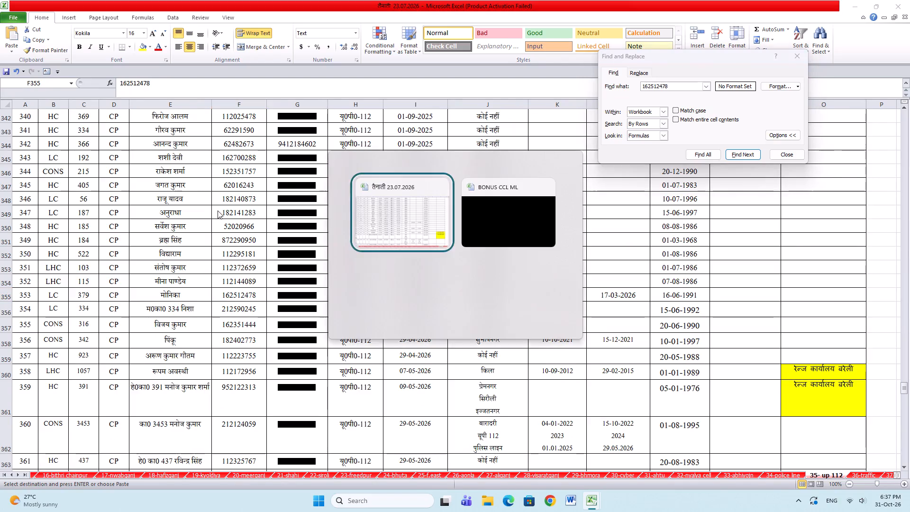
key("alt+Tab")
left_click(459, 298)
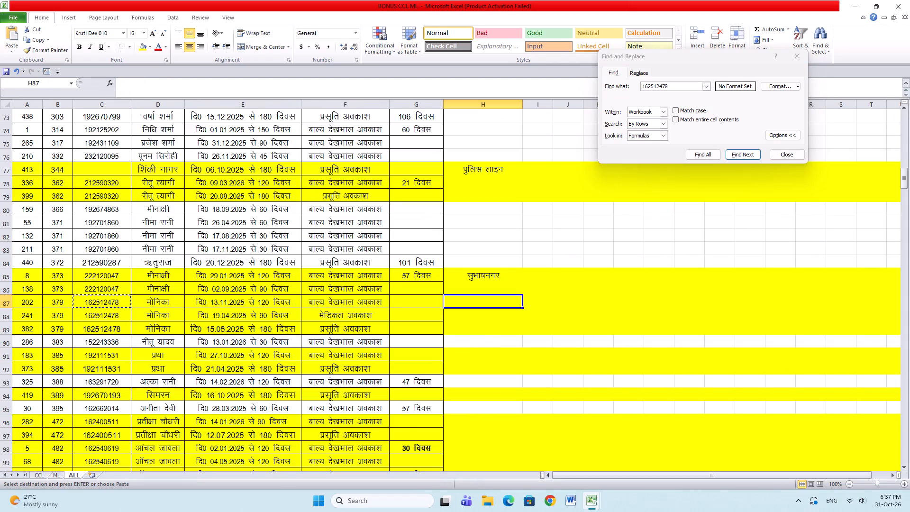
type(";wih&112")
key("Return")
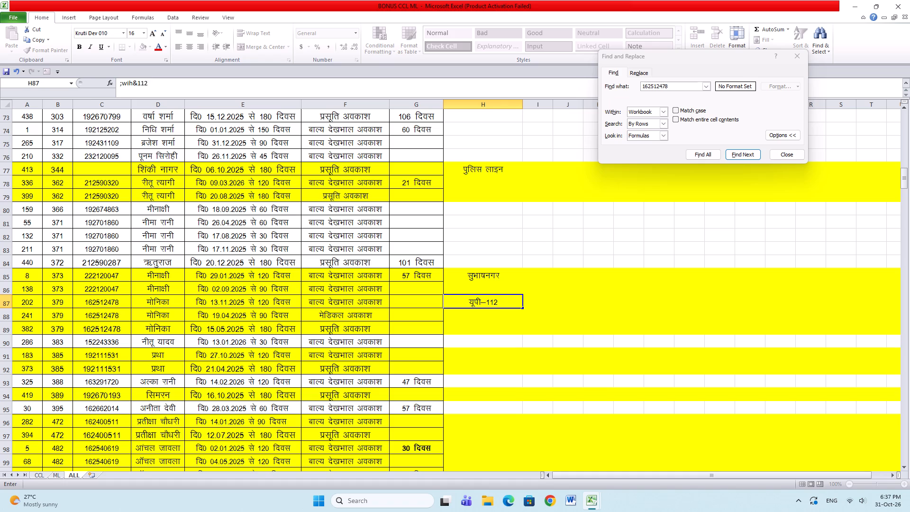
Enter the posting अंकुश in cell H91 and save the workbook.
scroll(58, 353, "down", 2)
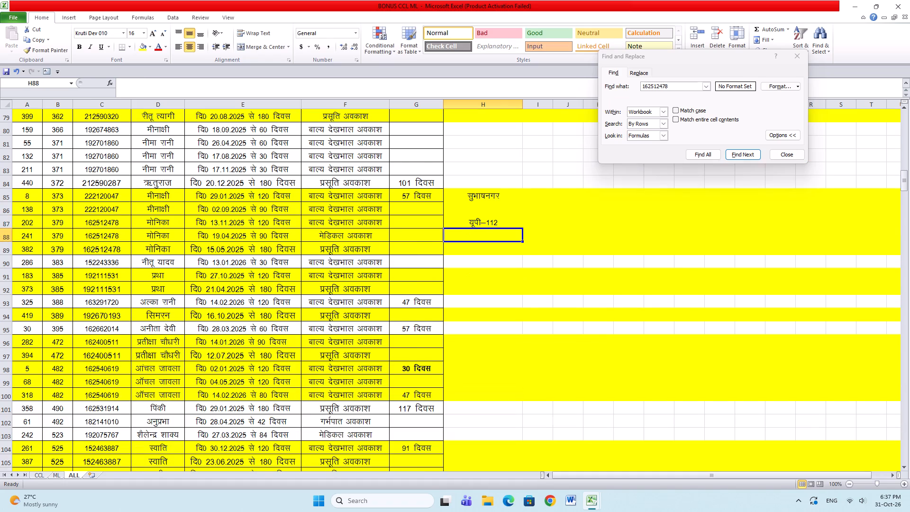
left_click(463, 274)
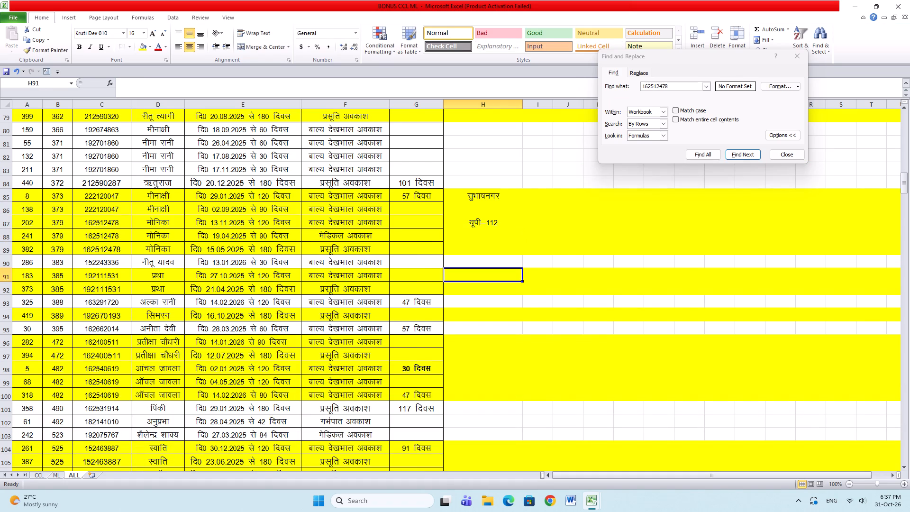
type("vadq'k")
key("Return")
key("ctrl+s")
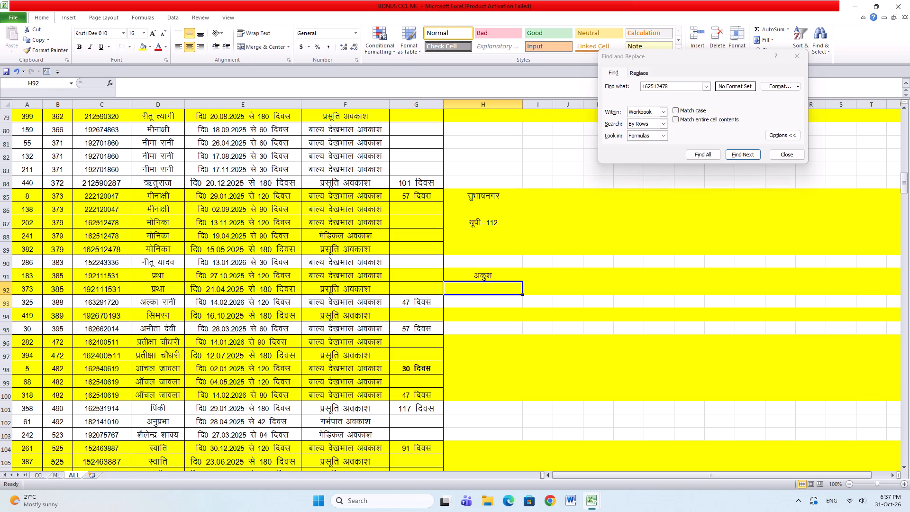
Copy the ID number in C94 and search the तैनाती 23.07.2026 workbook for it.
left_click(102, 315)
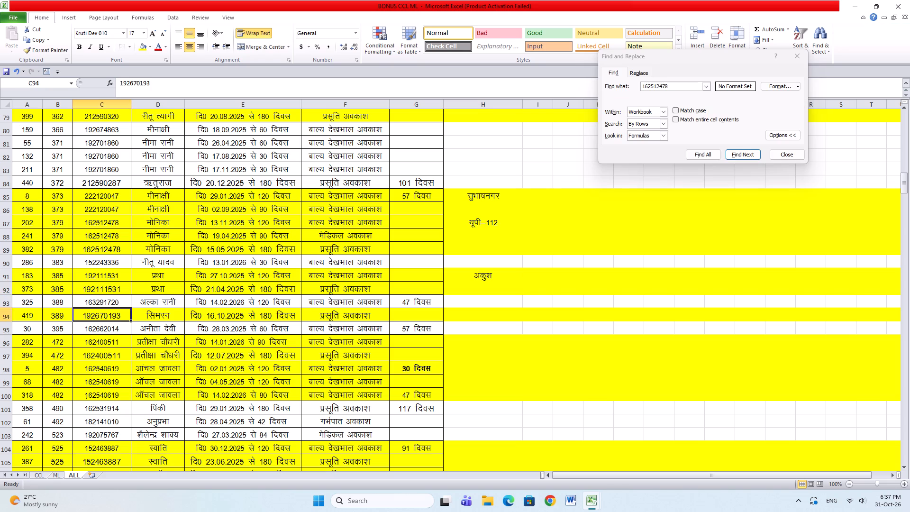
key("ctrl+c")
key("alt+Tab")
key("alt+Tab")
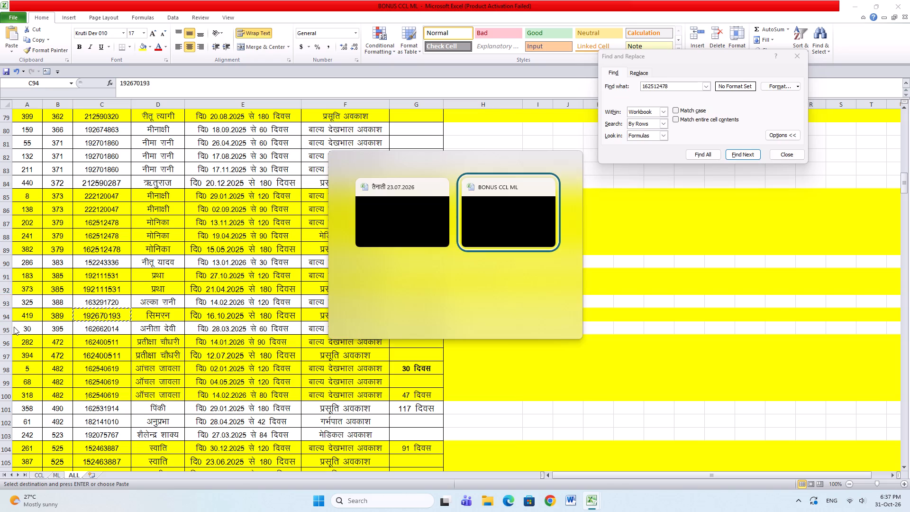
key("alt+Tab")
left_click(399, 257)
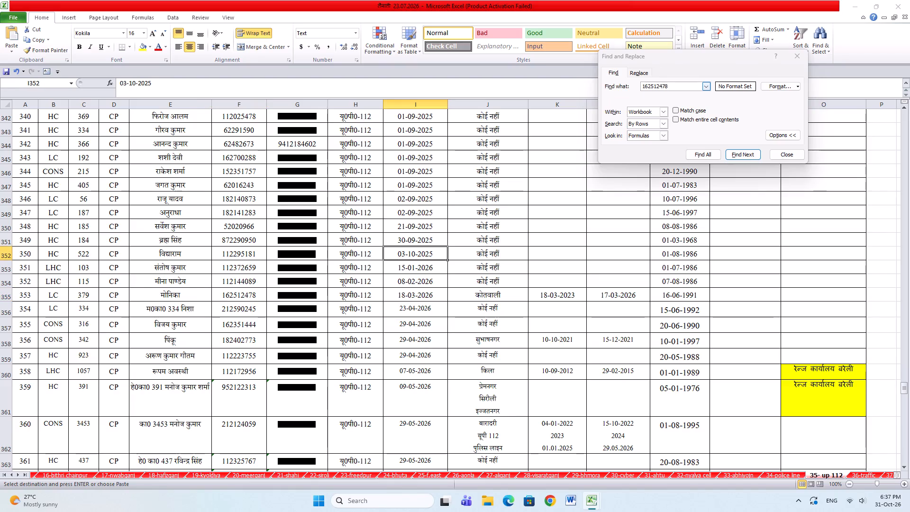
triple_click(663, 84)
left_click(663, 84)
key("ctrl+v")
key("Return")
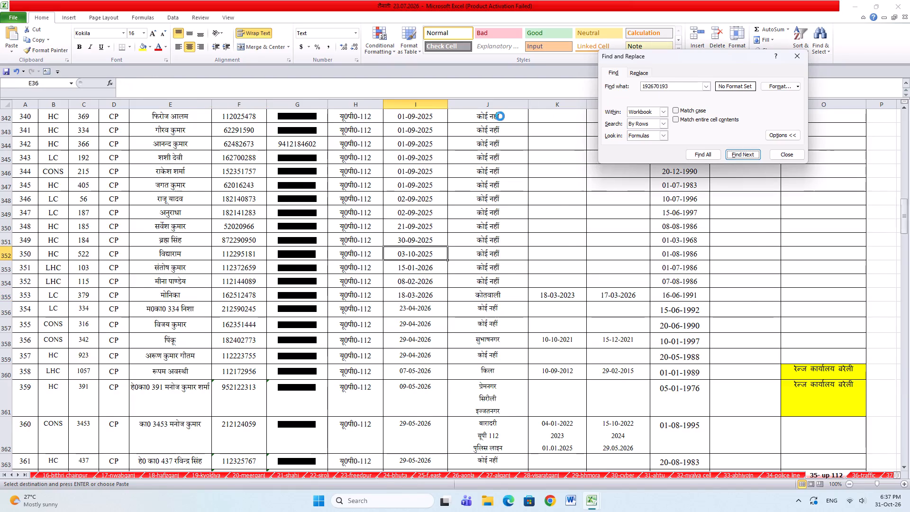
Switch back to BONUS CCL ML and enter the posting पुलिस लाइन in cell H94.
key("alt+Tab")
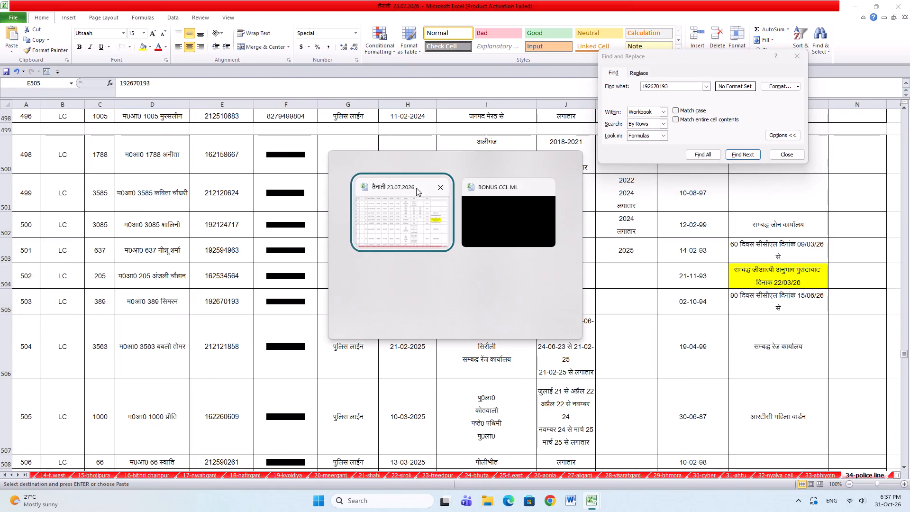
key("alt+Tab")
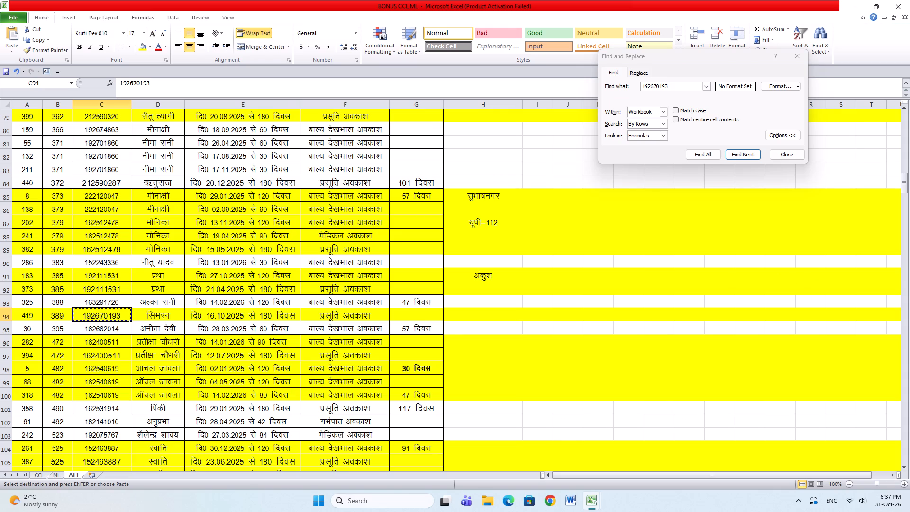
left_click(455, 310)
type("iq")
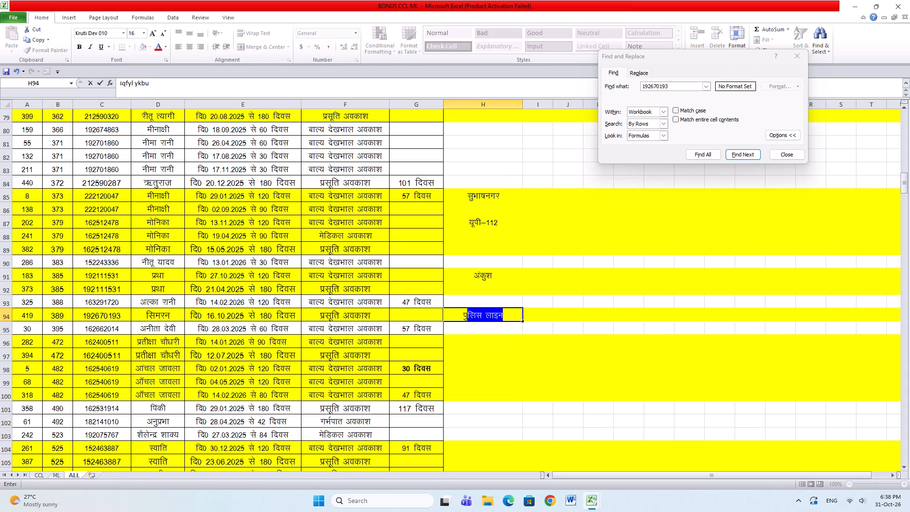
Copy the ID number in C96 and search the तैनाती 23.07.2026 workbook for it.
left_click(109, 341)
key("ctrl+c")
key("alt+Tab")
key("alt+Tab")
key("alt+Tab")
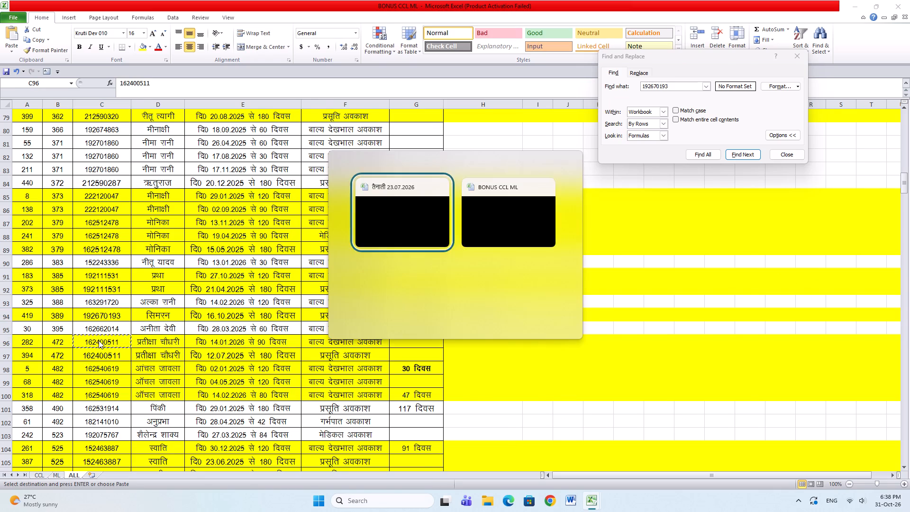
left_click_drag(190, 288, 193, 283)
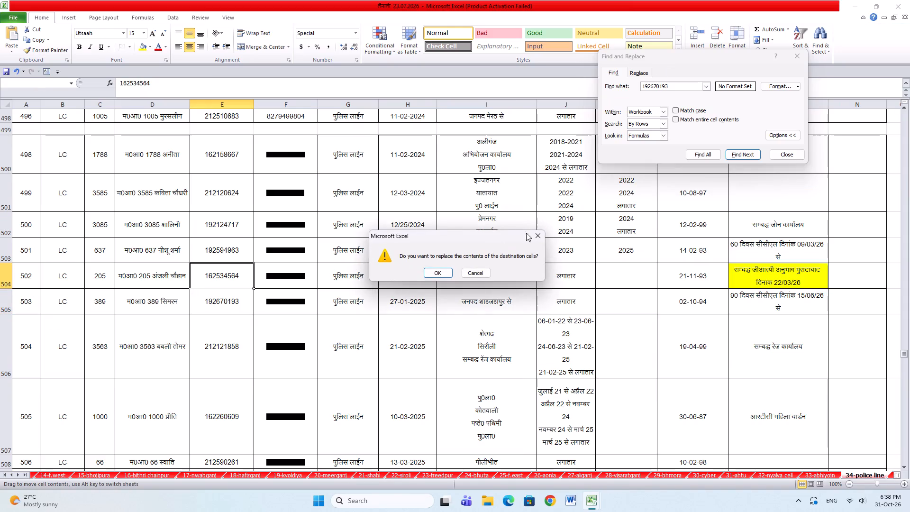
left_click(537, 236)
double_click(654, 85)
key("ctrl+v")
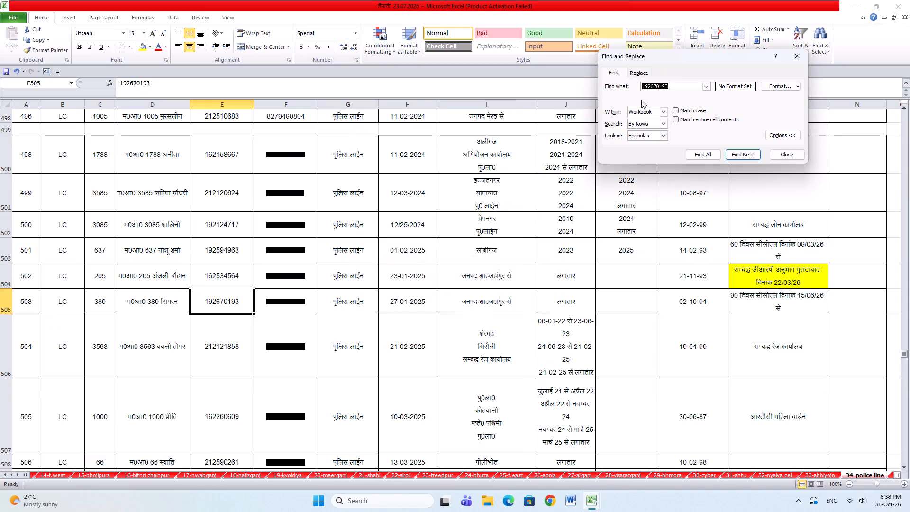
key("Return")
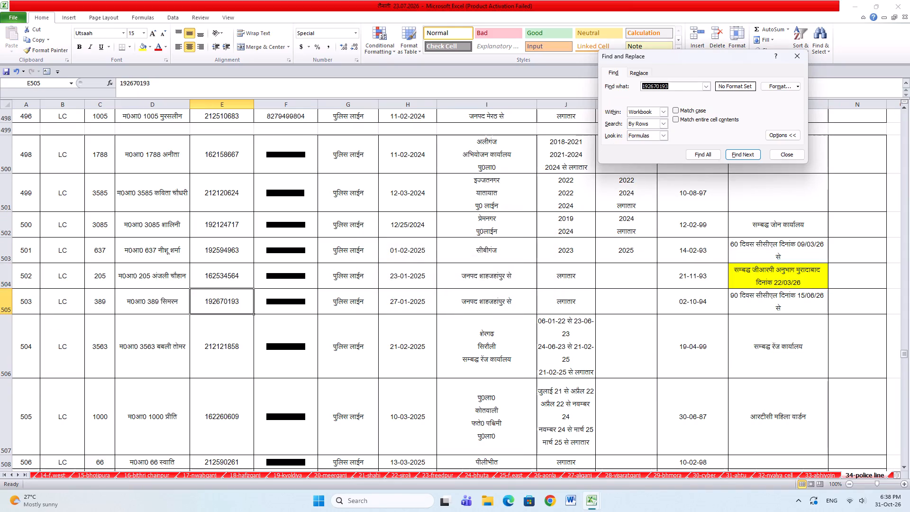
key("alt+Tab")
key("alt+Tab")
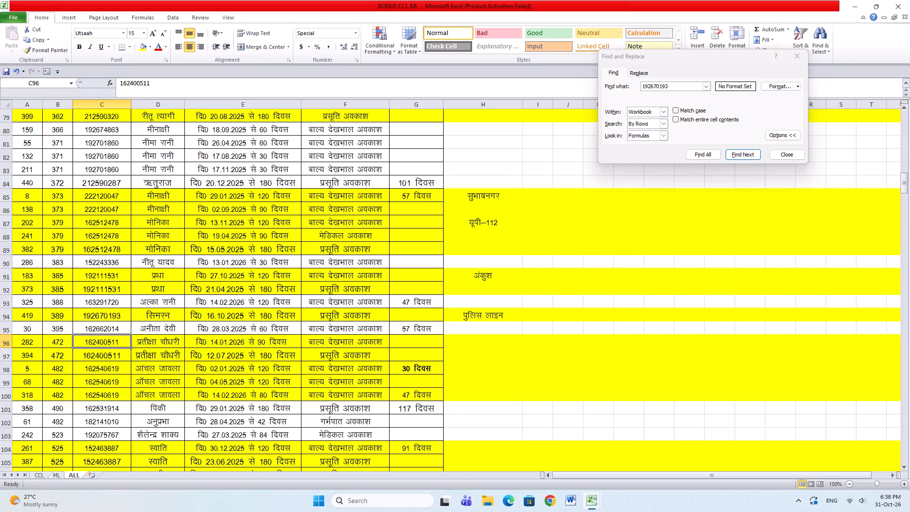
key("ctrl+c")
key("alt+Tab")
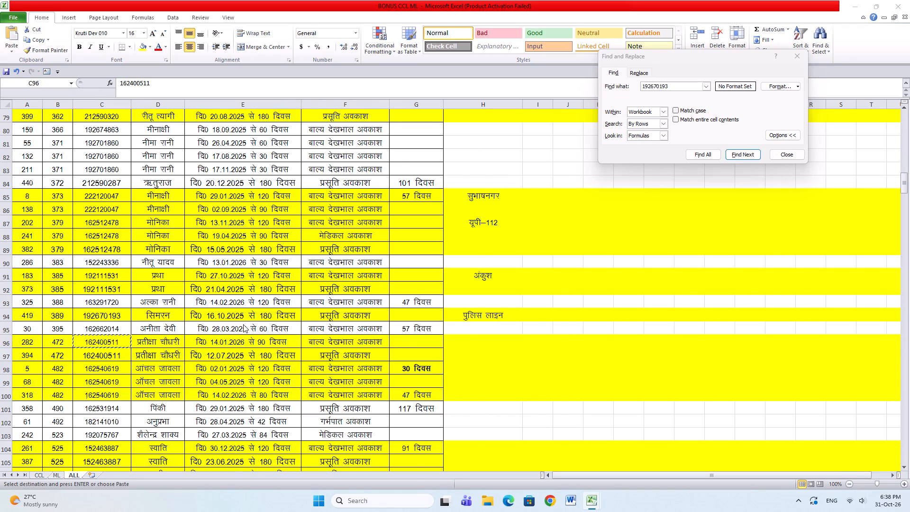
double_click(643, 86)
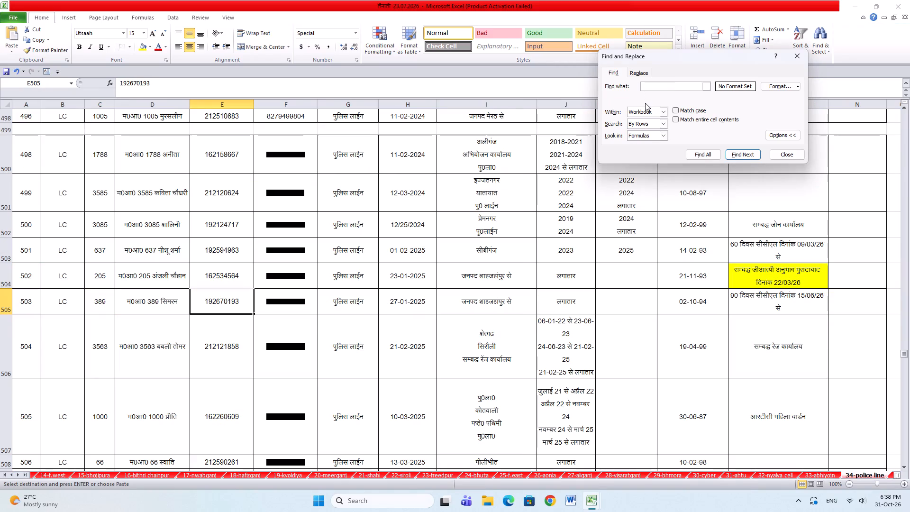
key("ctrl+v")
key("Return")
Switch back to BONUS CCL ML, enter the posting महिला थाना in cell H96 and save the workbook.
key("alt+Tab")
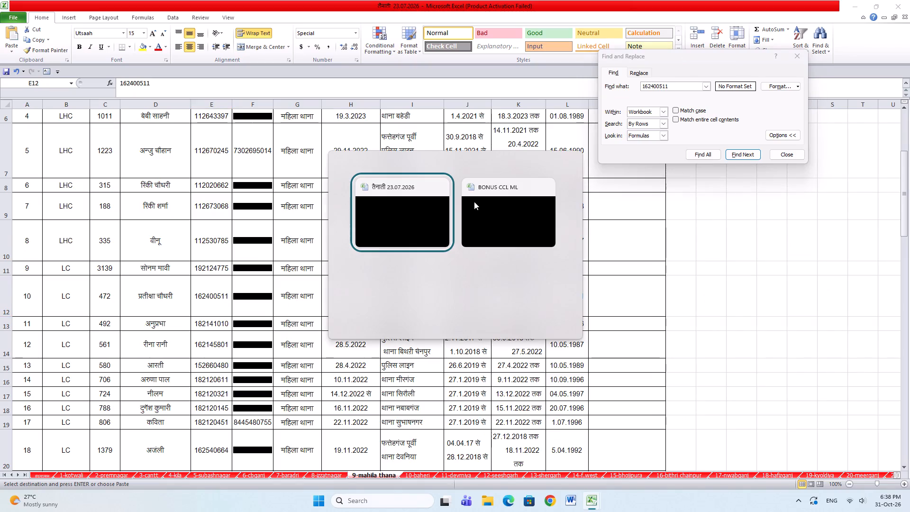
key("alt+Tab")
key("alt+Tab")
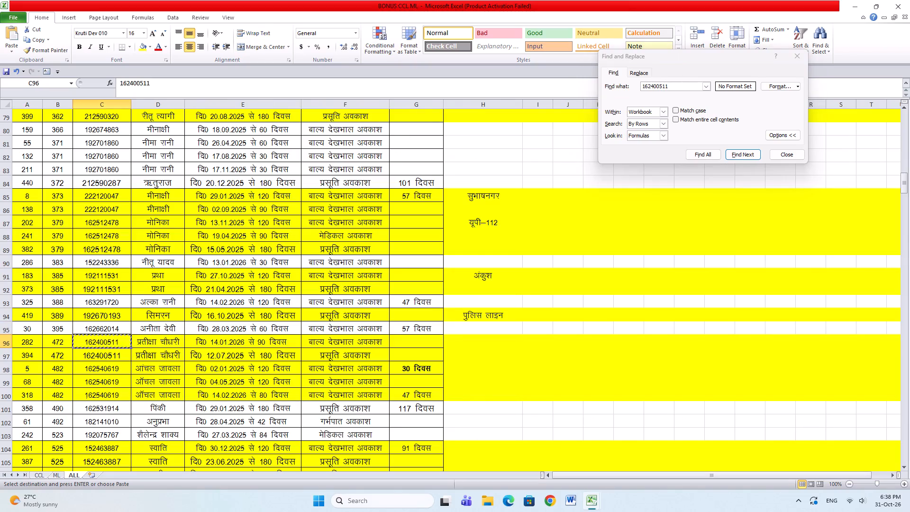
left_click(458, 340)
type("efgyk Fkkuk")
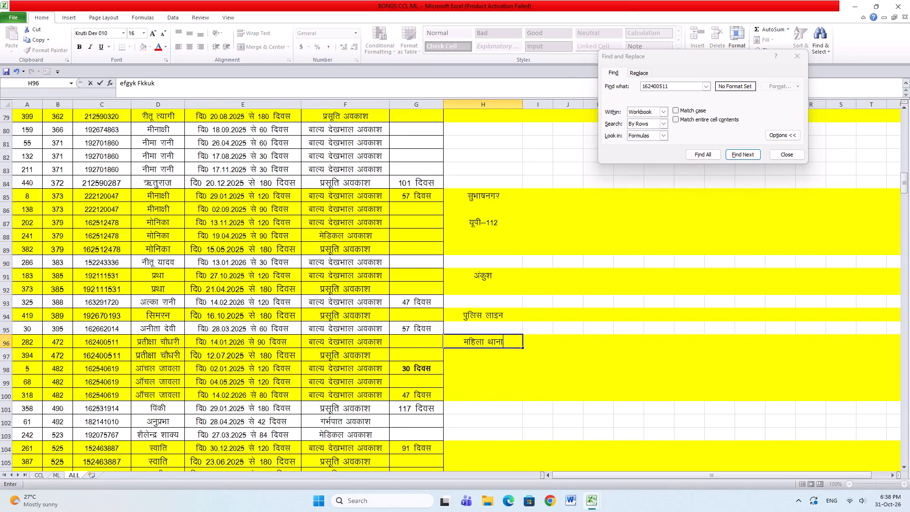
key("ctrl+s")
Minimize the open workbooks and open the Word document FINAL ORDER 2025 from the ABSENT FILES folder inside the desktop folder.
key("alt+Tab")
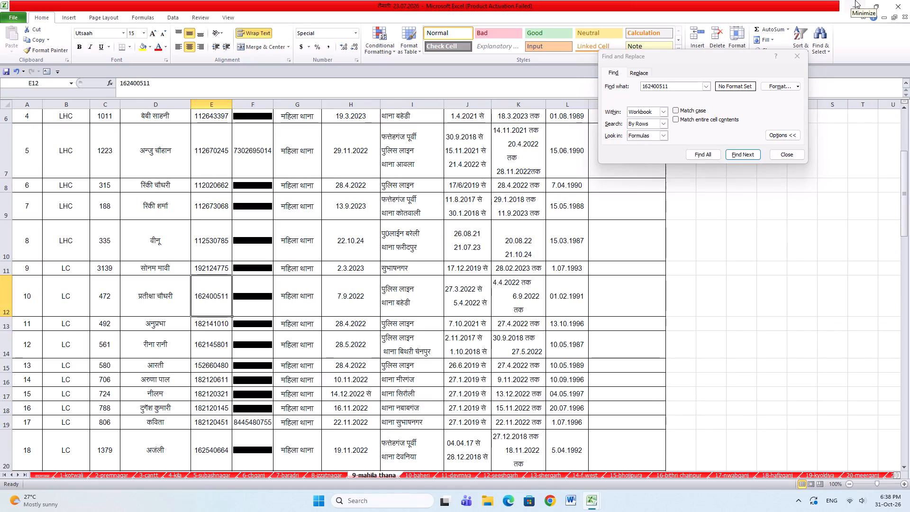
left_click(855, 0)
left_click(855, 0)
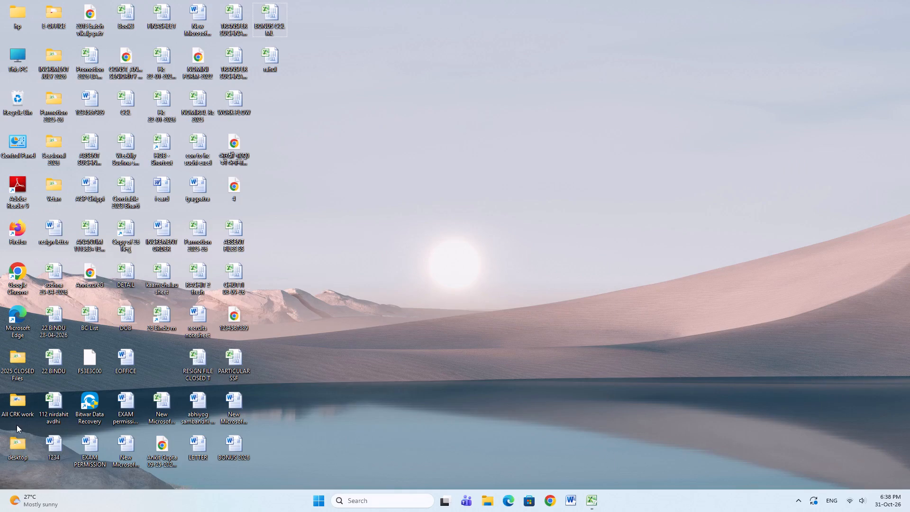
double_click(19, 445)
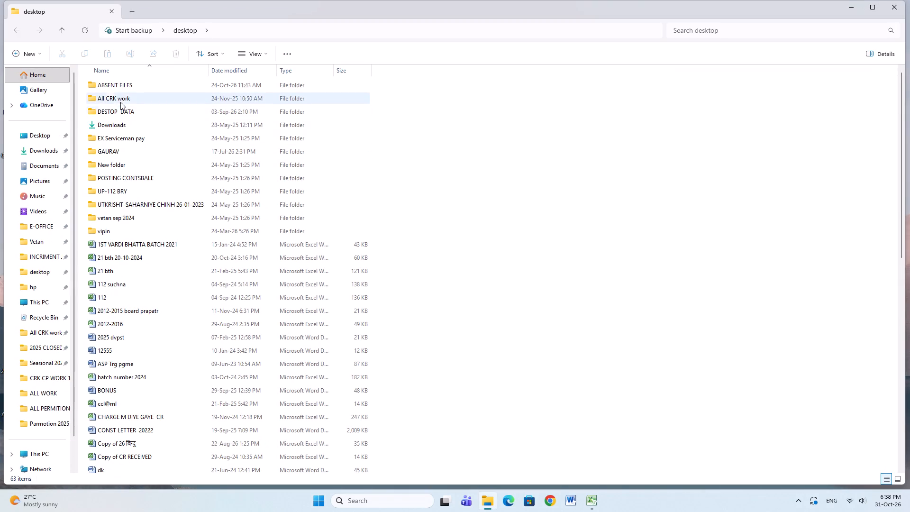
double_click(120, 88)
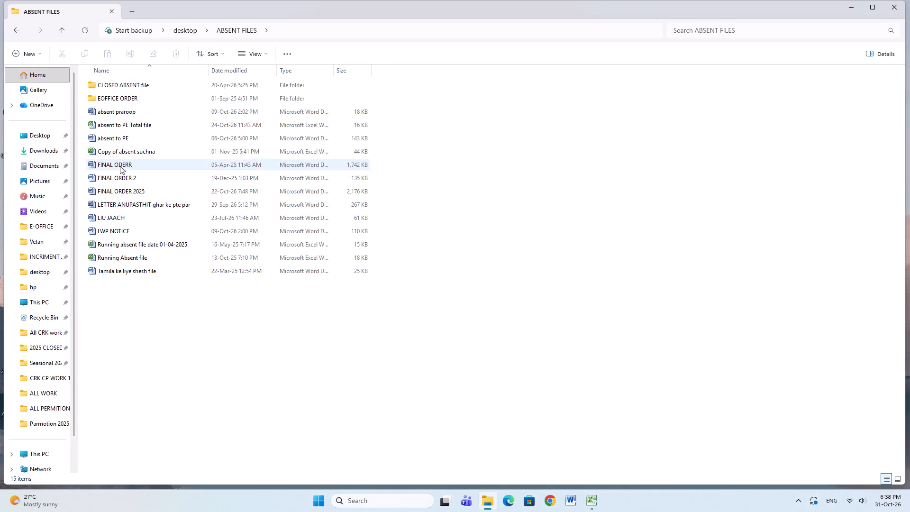
double_click(126, 190)
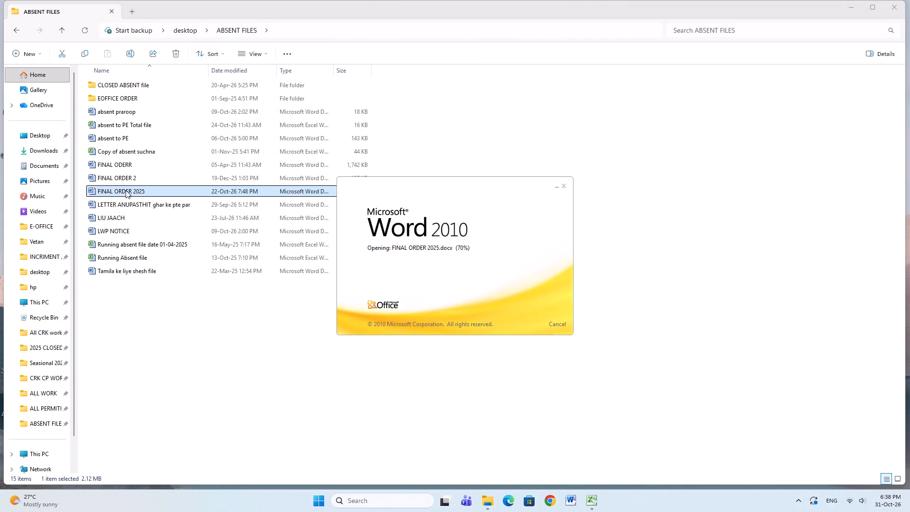
key("ctrl+End")
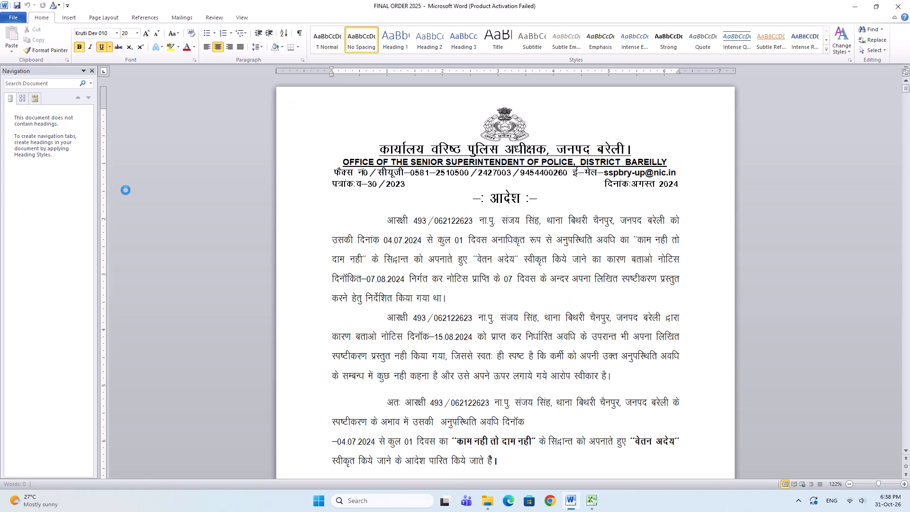
scroll(651, 143, "up", 14)
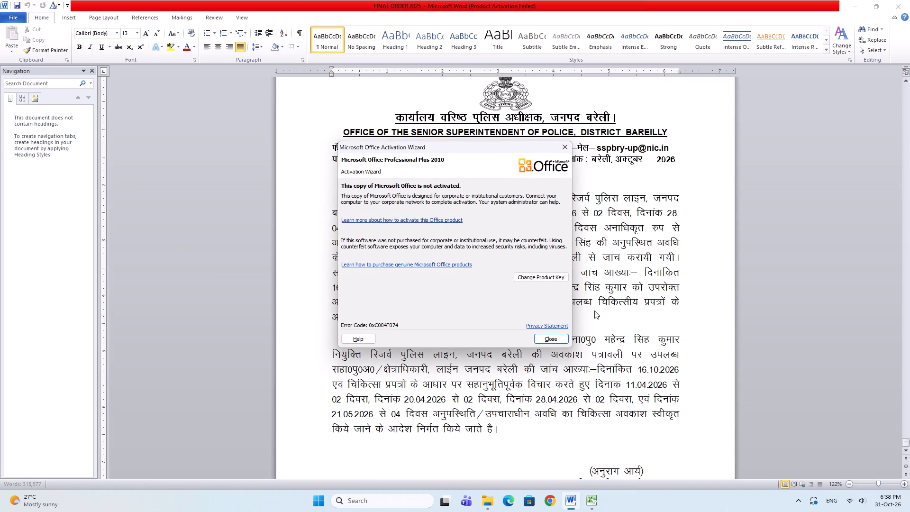
left_click(549, 330)
left_click(551, 335)
scroll(539, 306, "up", 3)
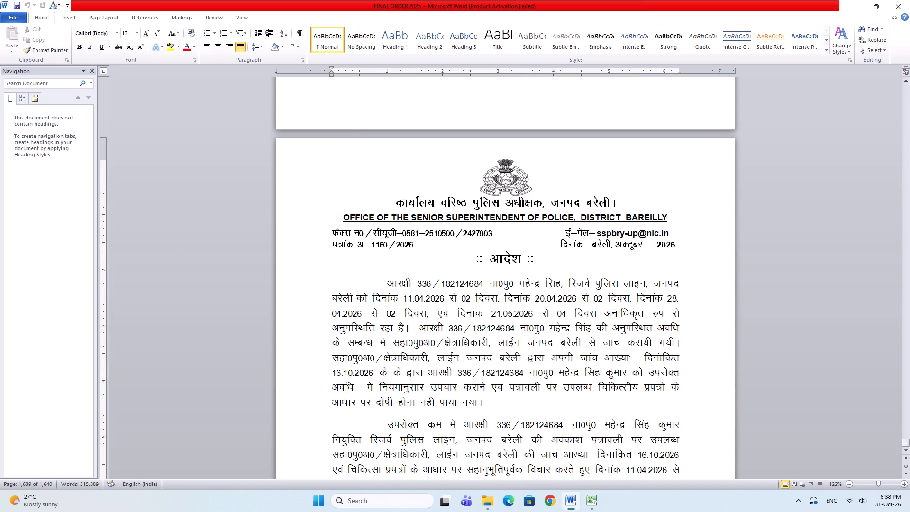
scroll(477, 174, "up", 20)
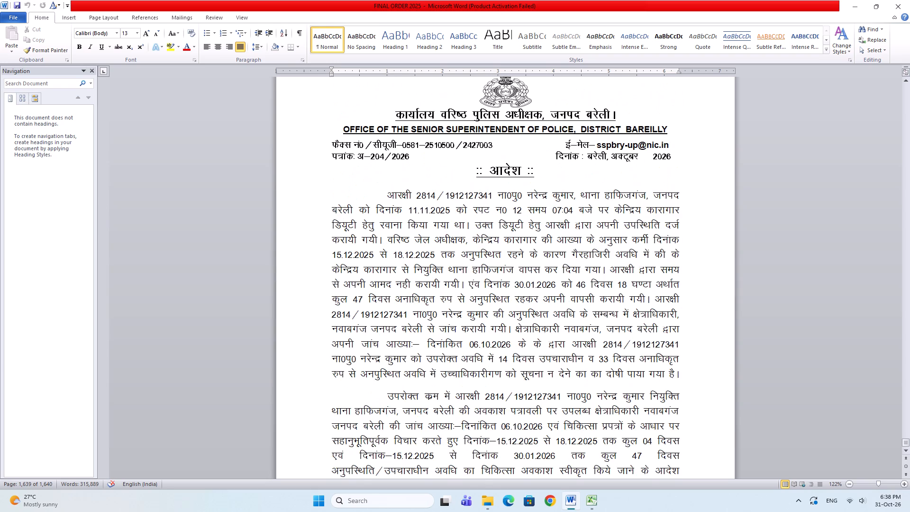
scroll(486, 193, "up", 2)
scroll(486, 193, "down", 1)
scroll(486, 193, "up", 17)
scroll(488, 194, "down", 13)
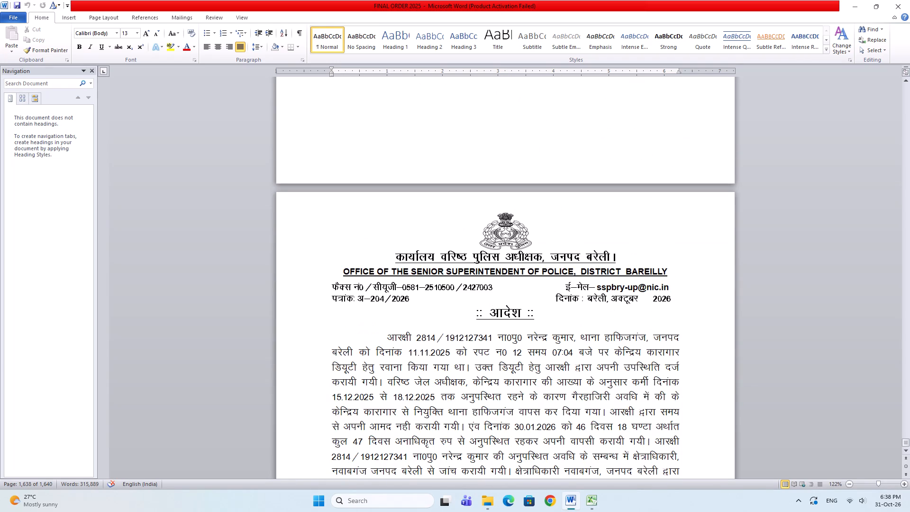
scroll(500, 228, "down", 8)
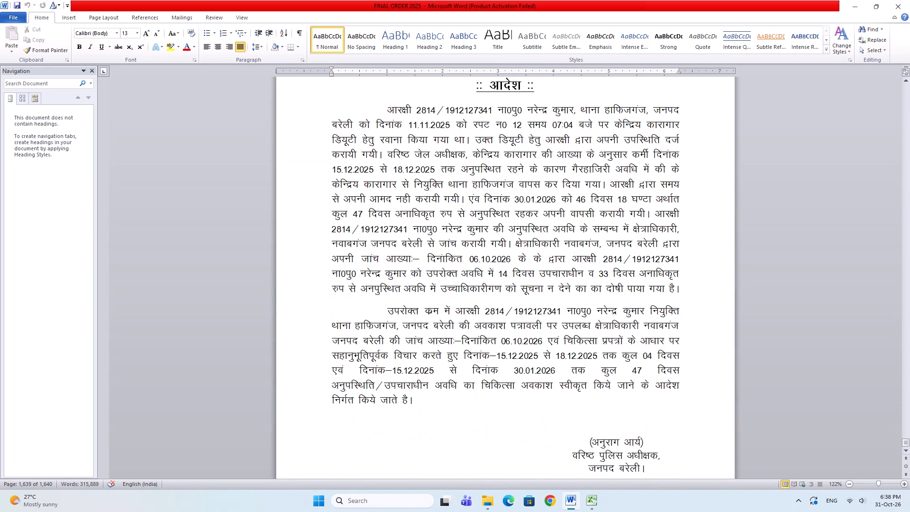
scroll(483, 211, "up", 20)
scroll(483, 211, "up", 1)
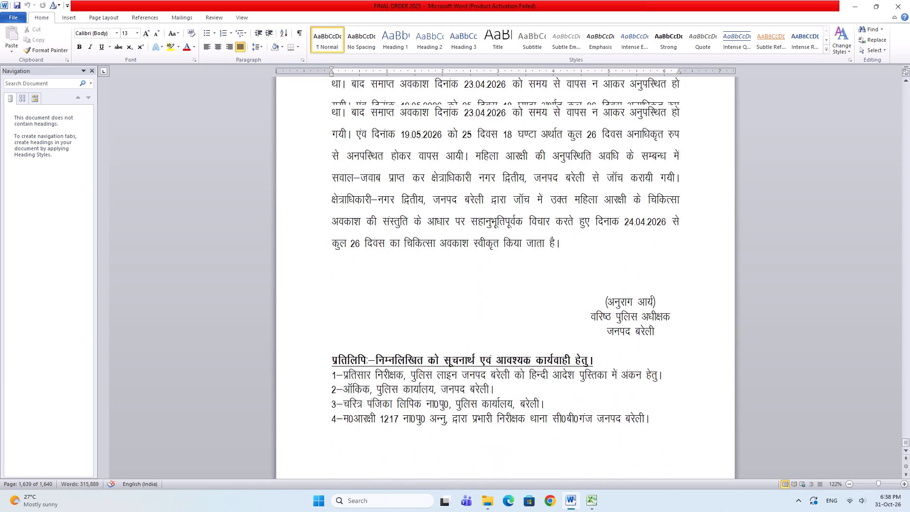
scroll(482, 210, "up", 4)
scroll(481, 210, "down", 1)
scroll(481, 210, "up", 1)
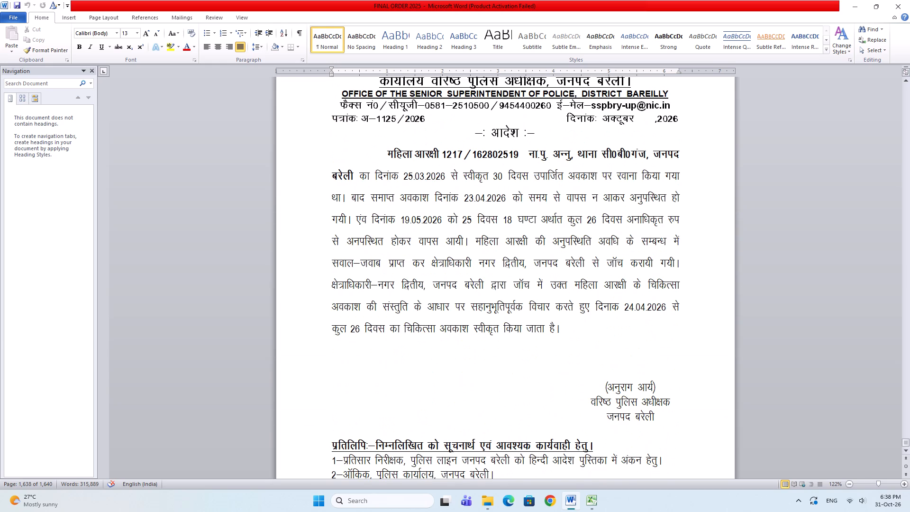
scroll(499, 164, "up", 2)
left_click_drag(477, 115, 646, 388)
key("ctrl+c")
key("ctrl+c")
Insert a page break after the last order in the document and paste the copied order onto the new page.
scroll(578, 462, "down", 20)
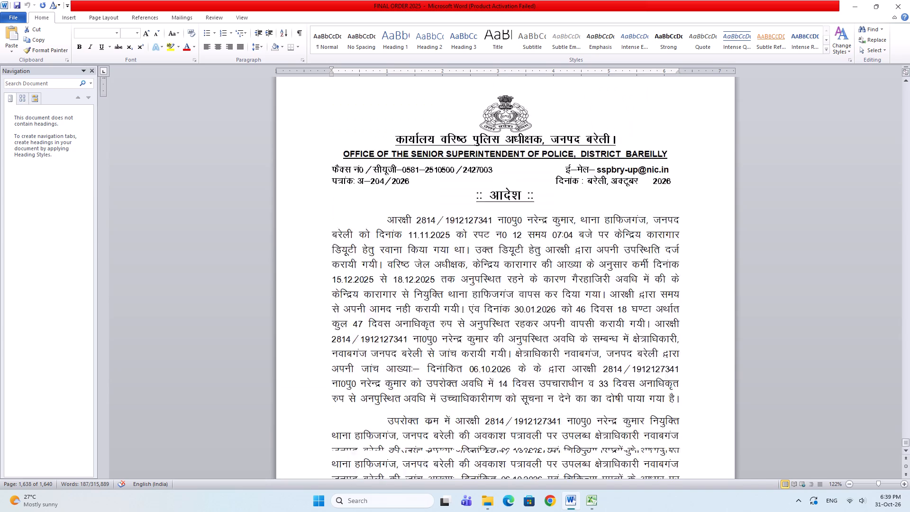
scroll(717, 394, "down", 20)
scroll(717, 394, "down", 16)
double_click(450, 389)
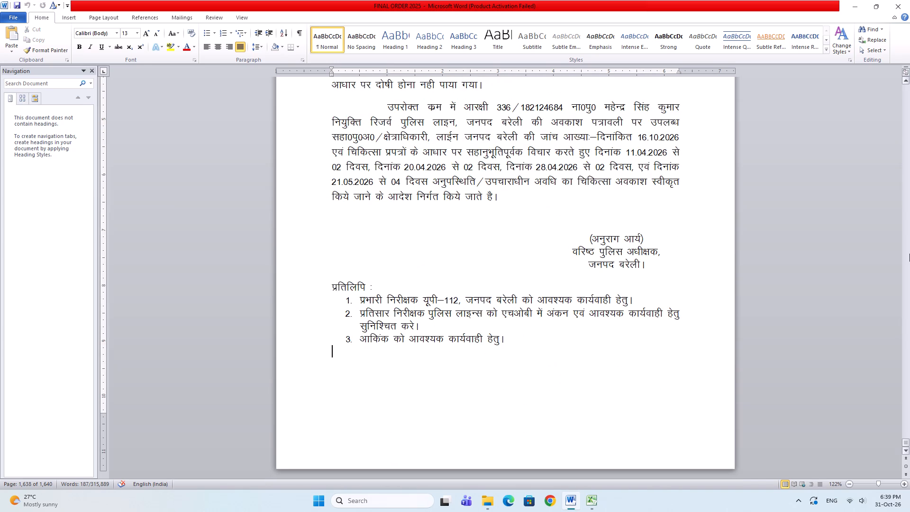
key("ctrl+Return")
key("ctrl+v")
Set the pasted order's letter number to अ-1124/2026.
scroll(608, 256, "up", 6)
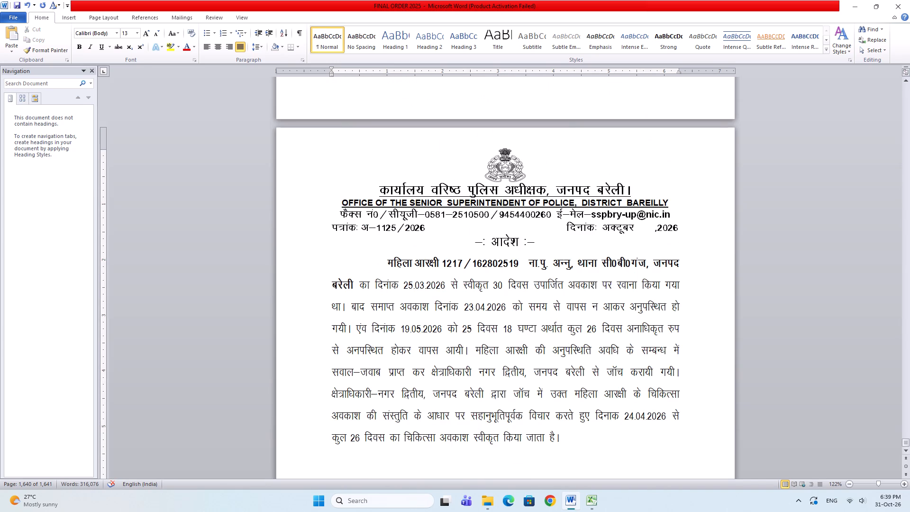
left_click(396, 227)
key("BackSpace")
key("4")
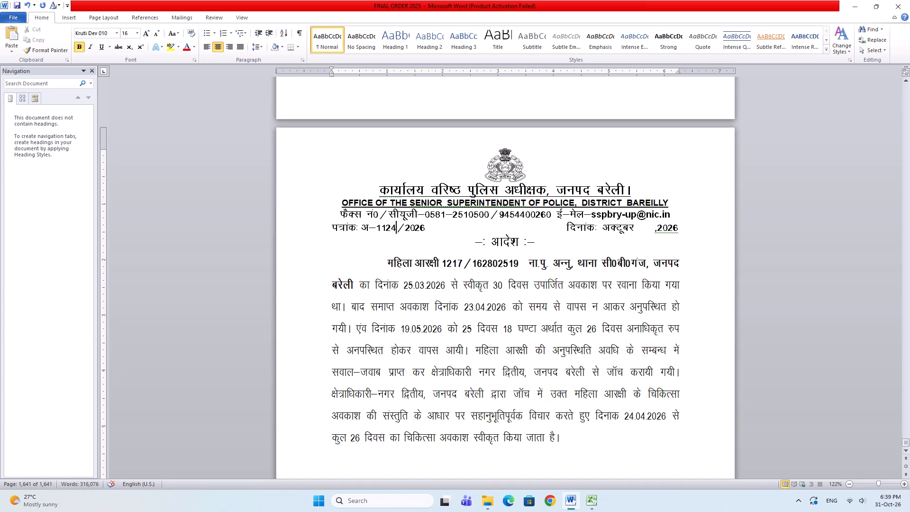
Delete the word महिला before आरक्षी in the opening line of the pasted order.
left_click_drag(386, 263, 416, 266)
key("Delete")
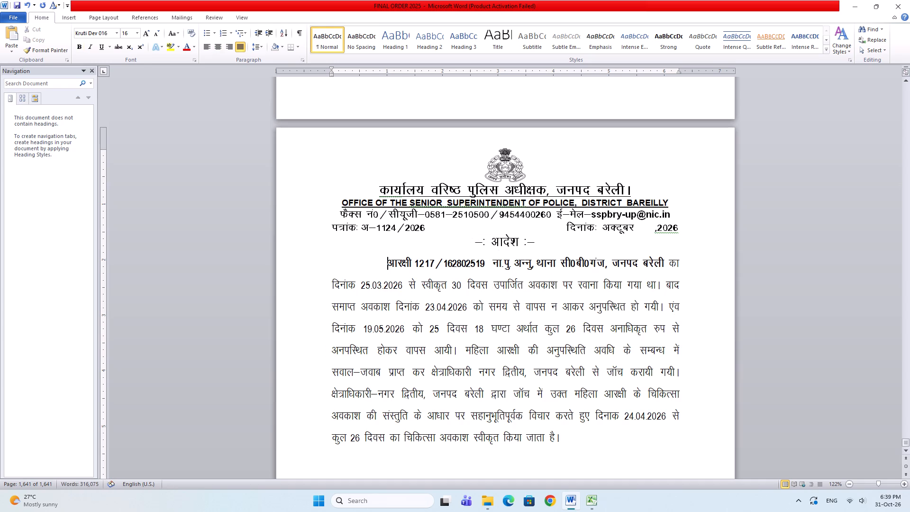
Select the constable and ID numbers after आरक्षी in the opening line of the pasted order.
left_click_drag(414, 264, 471, 262)
left_click(457, 263)
left_click_drag(415, 262, 415, 262)
left_click_drag(415, 262, 476, 267)
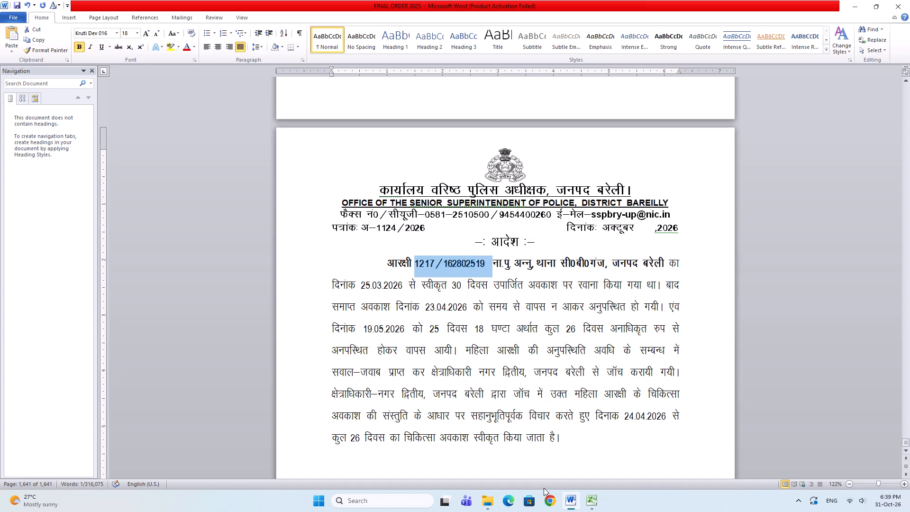
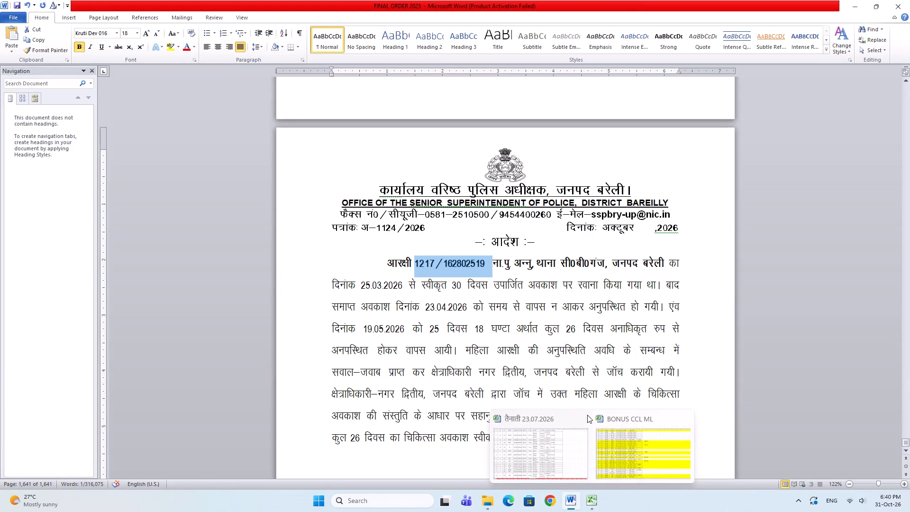
Insert the word रिकूट before आरक्षी at the start of the pasted order's opening line.
left_click(387, 257)
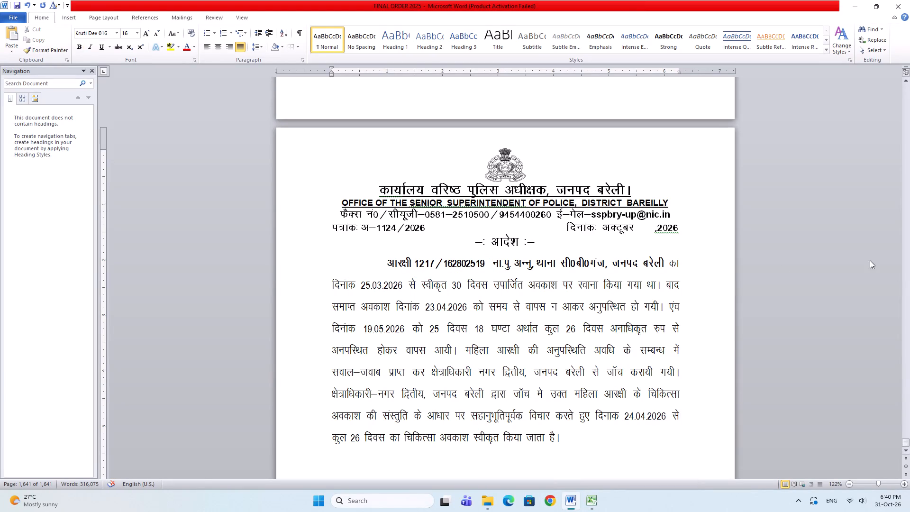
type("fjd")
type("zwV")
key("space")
Copy the bold formatting of the text after आरक्षी onto the word रिकूट and save the document.
scroll(870, 260, "up", 1)
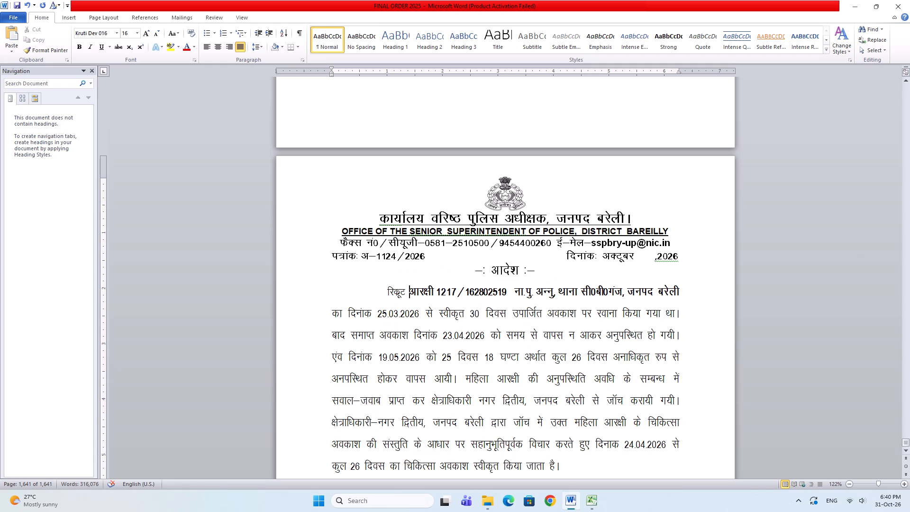
left_click_drag(437, 291, 523, 293)
triple_click(32, 52)
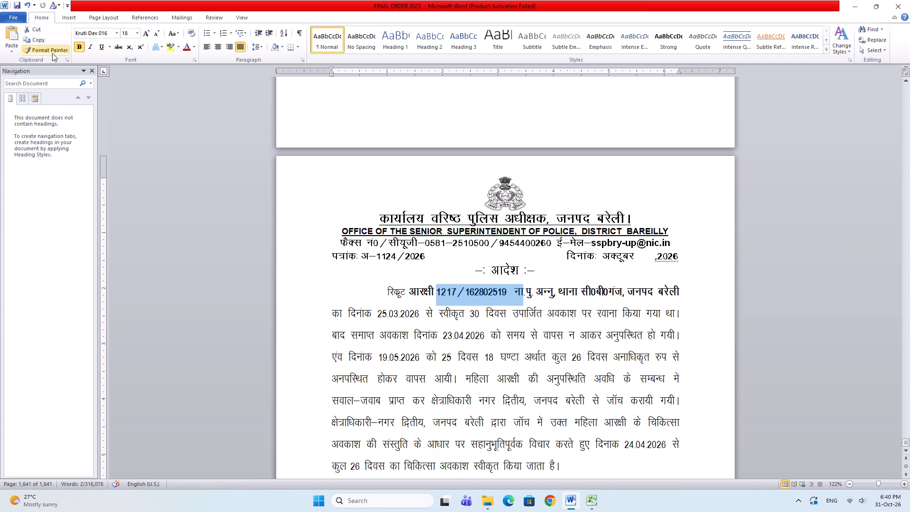
double_click(52, 53)
left_click_drag(385, 288, 419, 292)
key("ctrl+s")
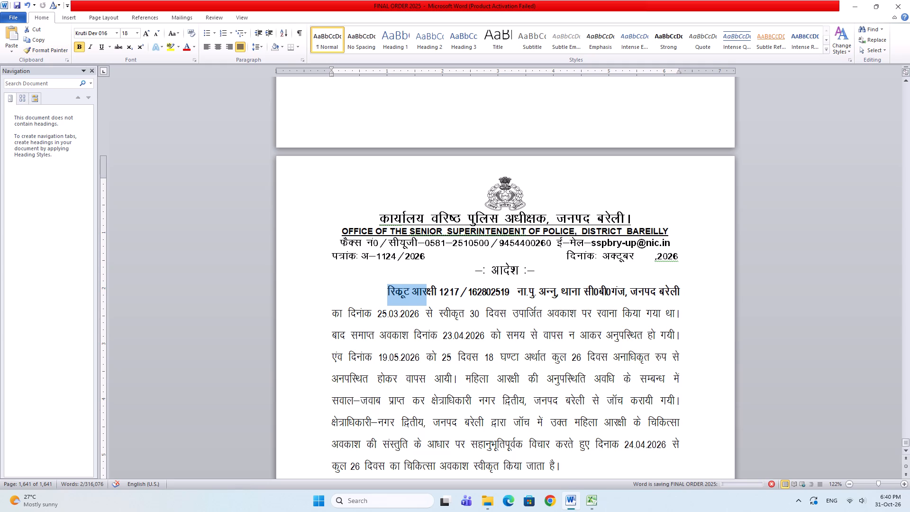
Delete the constable and ID numbers between आरक्षी and ना.पु. in the opening line.
left_click_drag(439, 291, 483, 289)
left_click(484, 290)
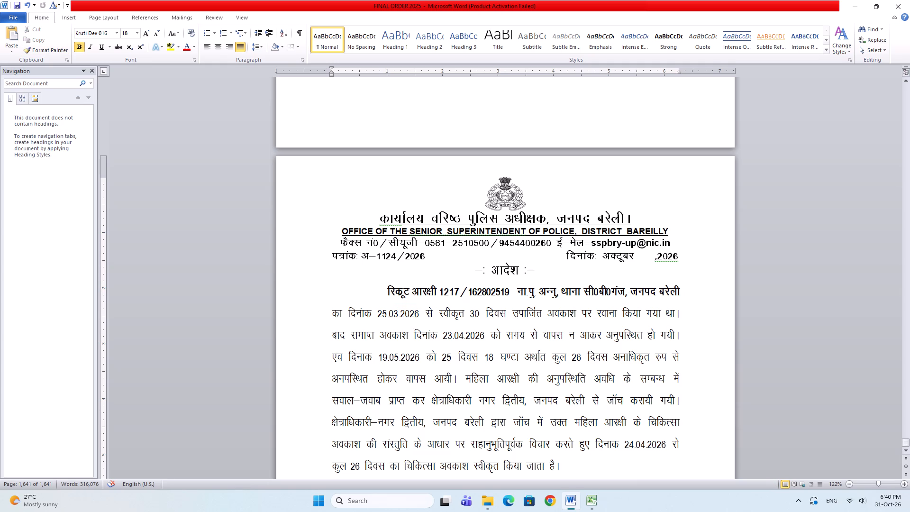
left_click_drag(439, 286, 487, 287)
key("Delete")
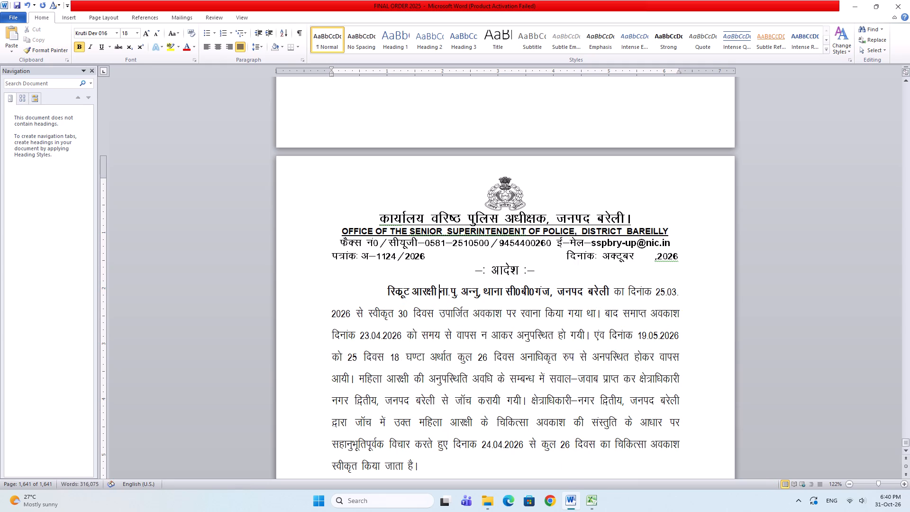
Replace the personal name after ना.पु. with the recruit constable's name.
left_click_drag(461, 289, 479, 287)
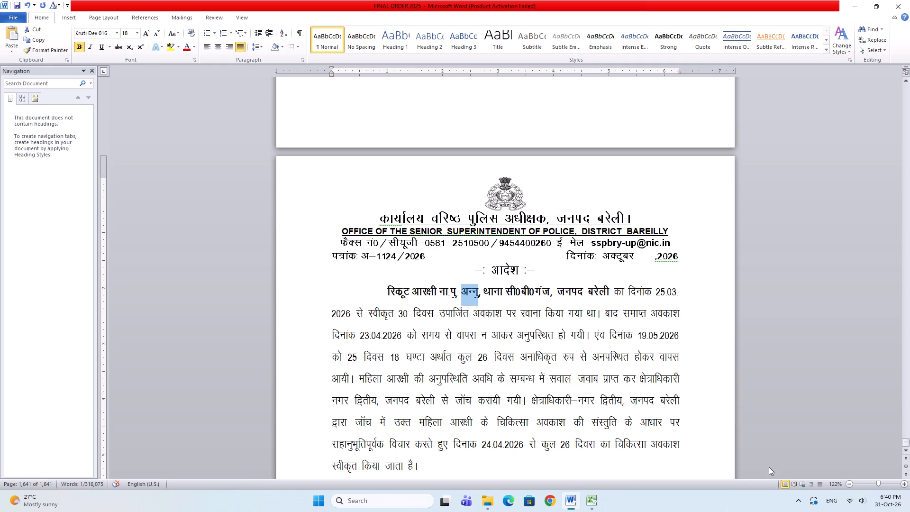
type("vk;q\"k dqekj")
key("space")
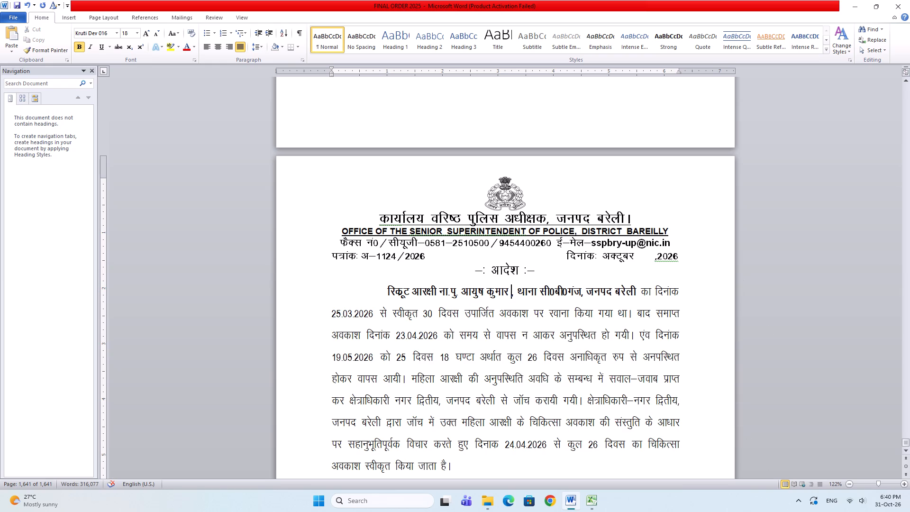
Replace the posting थाना सी0बी0गंज in the opening line with जे0टी0सी0 रिजर्व पुलिस लाइन.
left_click_drag(517, 289, 560, 294)
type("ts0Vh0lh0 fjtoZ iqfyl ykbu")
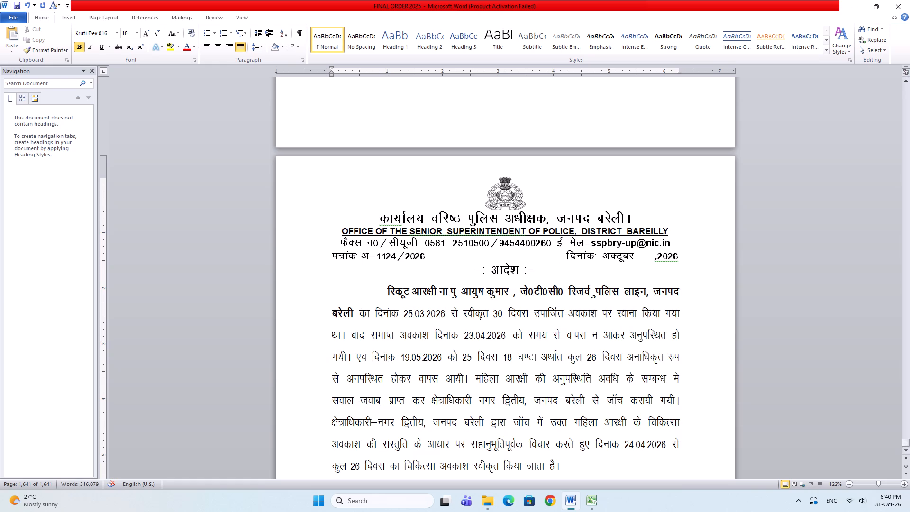
left_click(596, 294)
key("BackSpace")
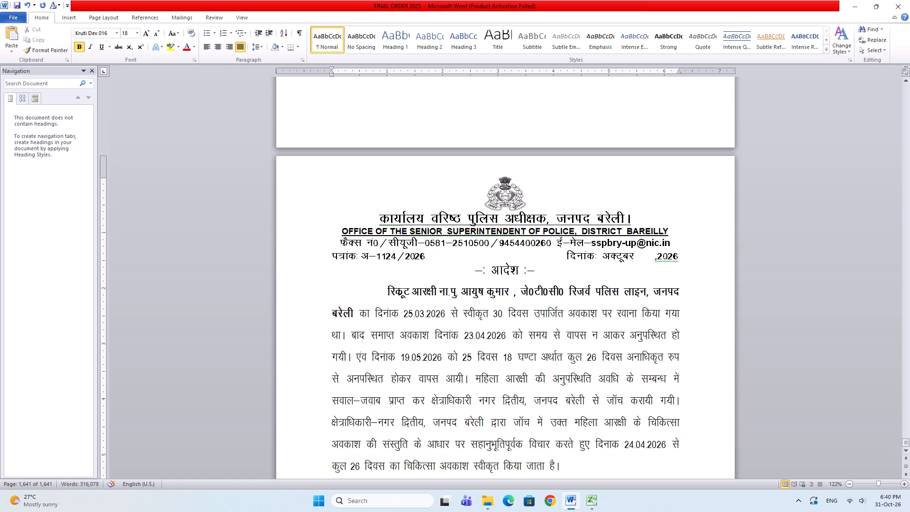
key("Right")
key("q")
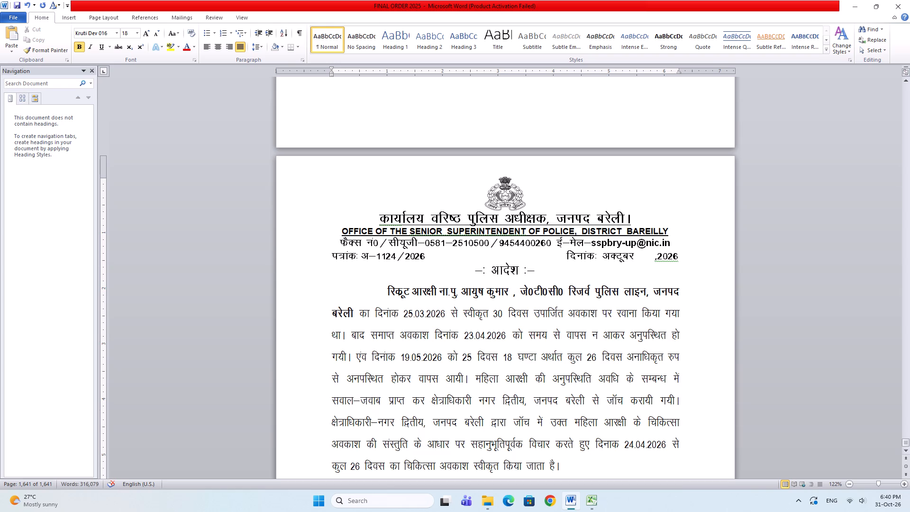
Change का to को after जनपद बरेली and set the leave start date that follows to 05.04.2026.
left_click(371, 310)
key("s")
left_click_drag(404, 309, 436, 314)
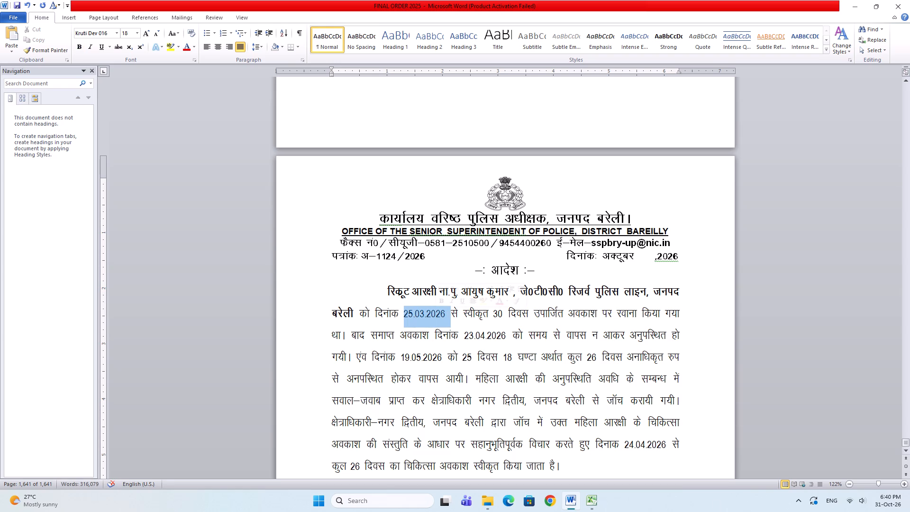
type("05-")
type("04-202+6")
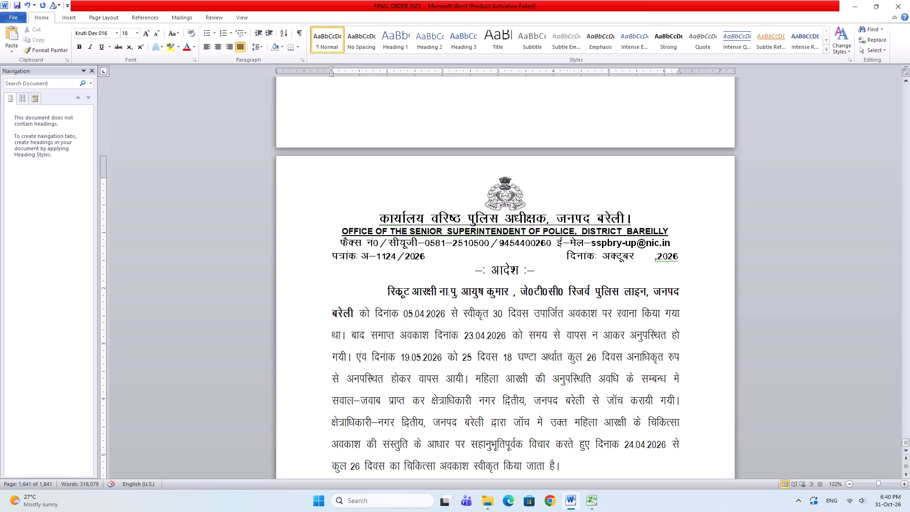
Add से 03 दिवस आकस्मिक अवकाश पर रवाना किया गया था। after the date 05.04.2026.
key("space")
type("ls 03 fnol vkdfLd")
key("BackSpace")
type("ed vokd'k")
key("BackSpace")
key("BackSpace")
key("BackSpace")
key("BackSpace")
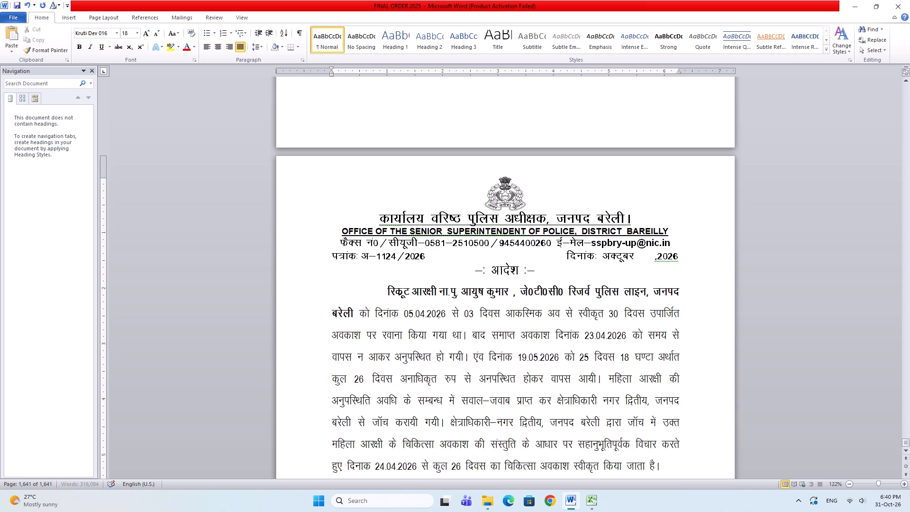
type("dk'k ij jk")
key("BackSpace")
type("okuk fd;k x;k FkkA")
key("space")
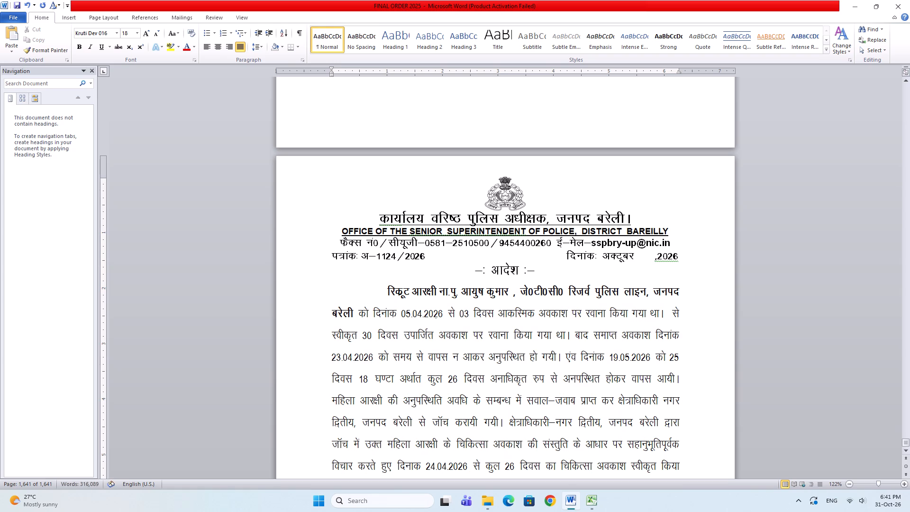
Start the sentence after था। with बाद समाप्त अवकाश दिनांक 08.04.2026 को समय.
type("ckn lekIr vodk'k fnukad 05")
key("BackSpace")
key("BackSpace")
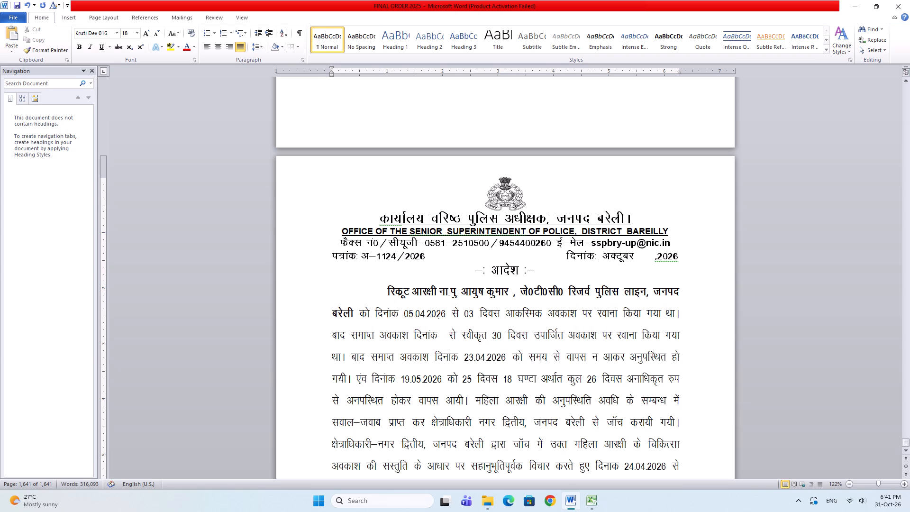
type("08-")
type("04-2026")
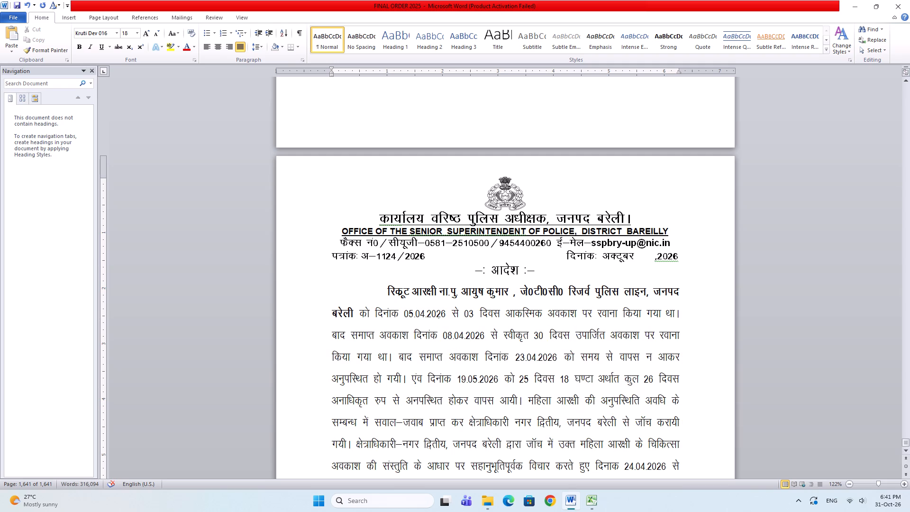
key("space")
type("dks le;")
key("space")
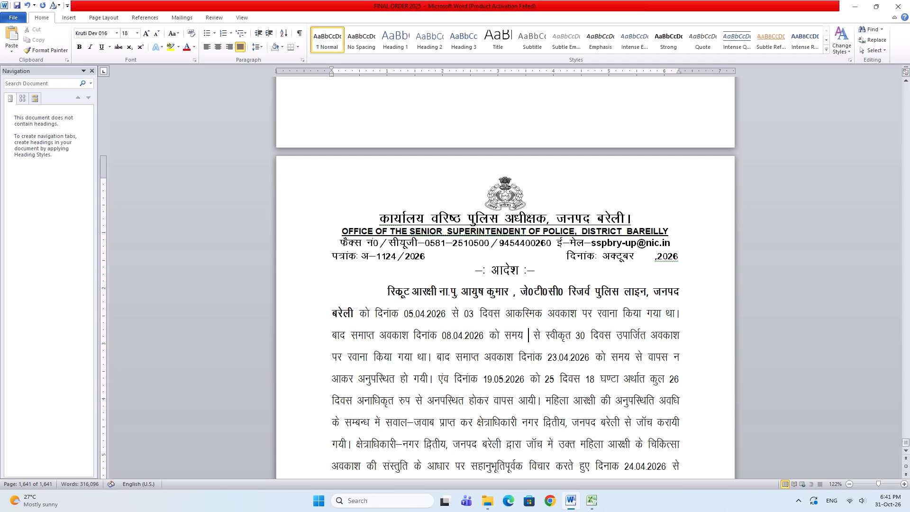
Continue the sentence after समय with 12:00 बजे से पूर्व न आकर अनाधिकृत रुप से अनुपस्थित हो गया.
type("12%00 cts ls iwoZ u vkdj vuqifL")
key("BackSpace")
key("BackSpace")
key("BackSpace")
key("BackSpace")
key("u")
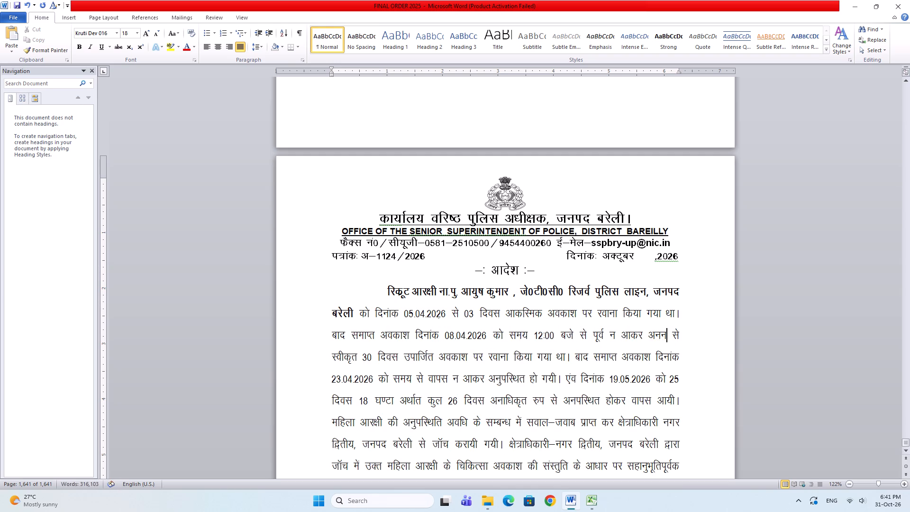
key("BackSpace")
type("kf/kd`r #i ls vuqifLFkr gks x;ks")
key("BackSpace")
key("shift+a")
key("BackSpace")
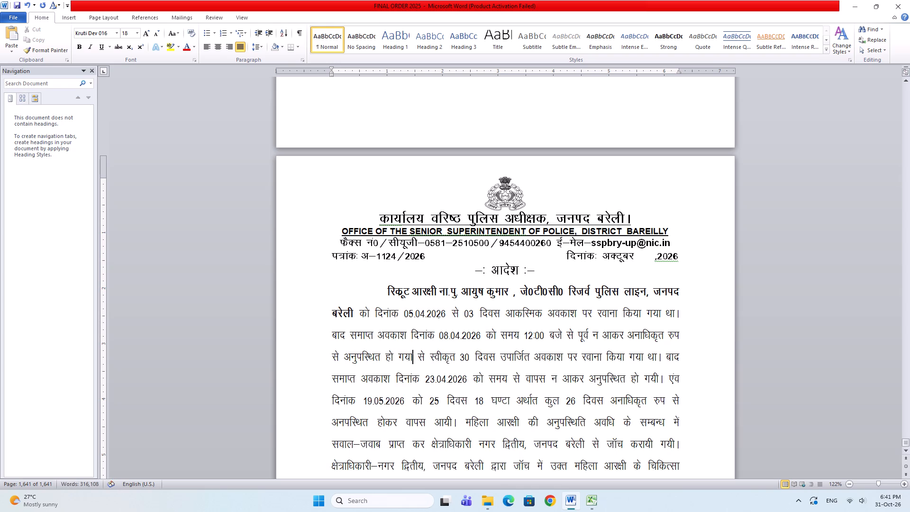
Continue the sentence after हो गया with a comma and एंव दिनांक 11.06.2026 को 65 दिवस.
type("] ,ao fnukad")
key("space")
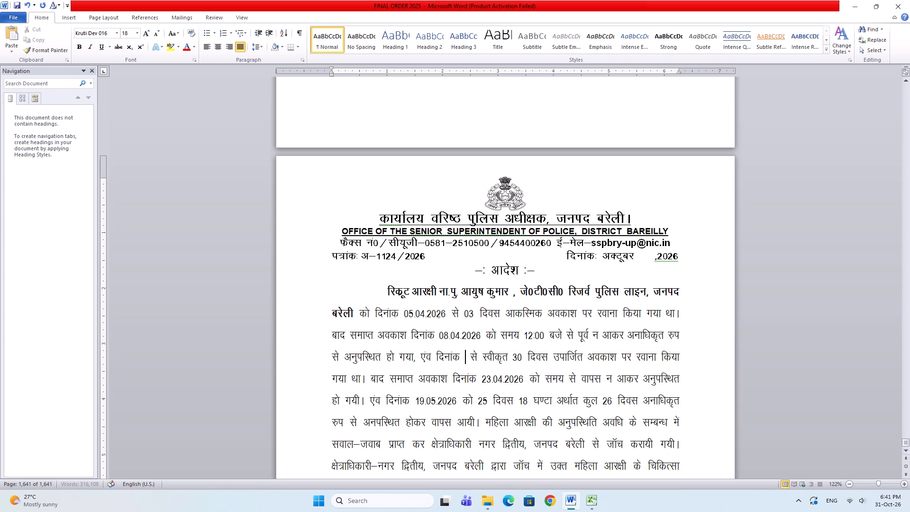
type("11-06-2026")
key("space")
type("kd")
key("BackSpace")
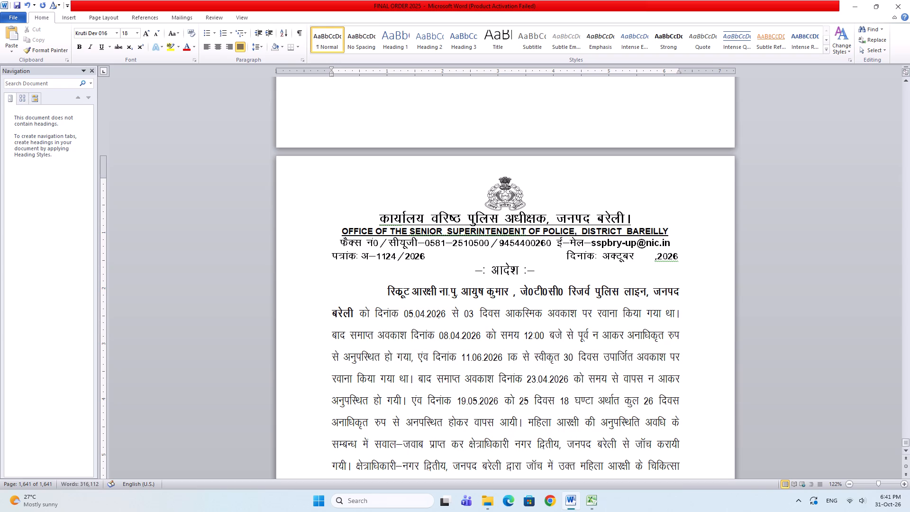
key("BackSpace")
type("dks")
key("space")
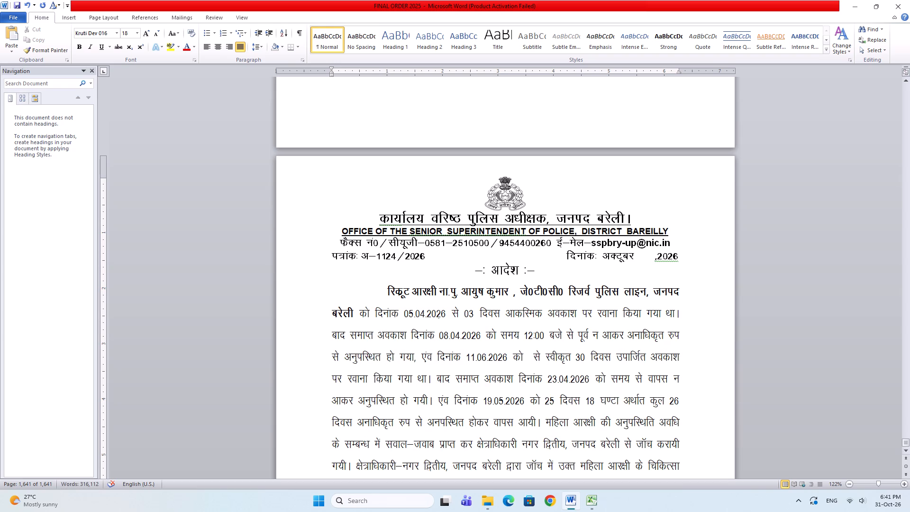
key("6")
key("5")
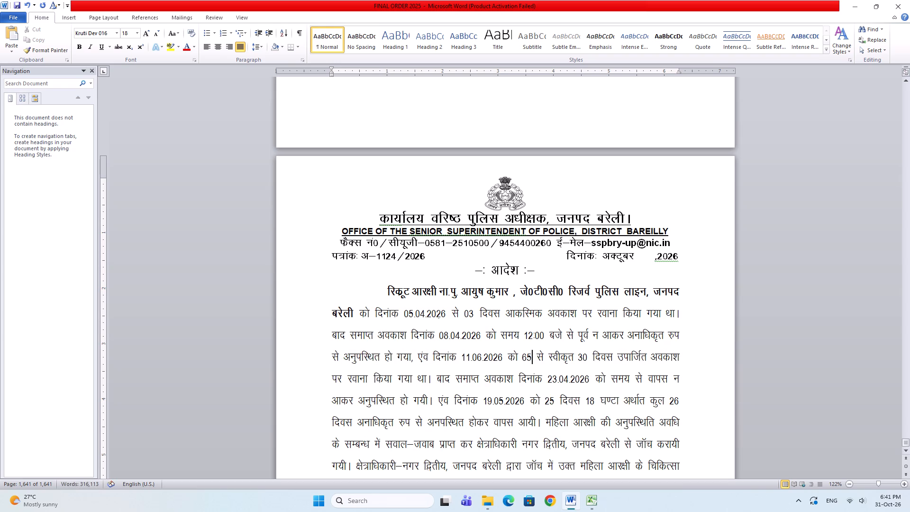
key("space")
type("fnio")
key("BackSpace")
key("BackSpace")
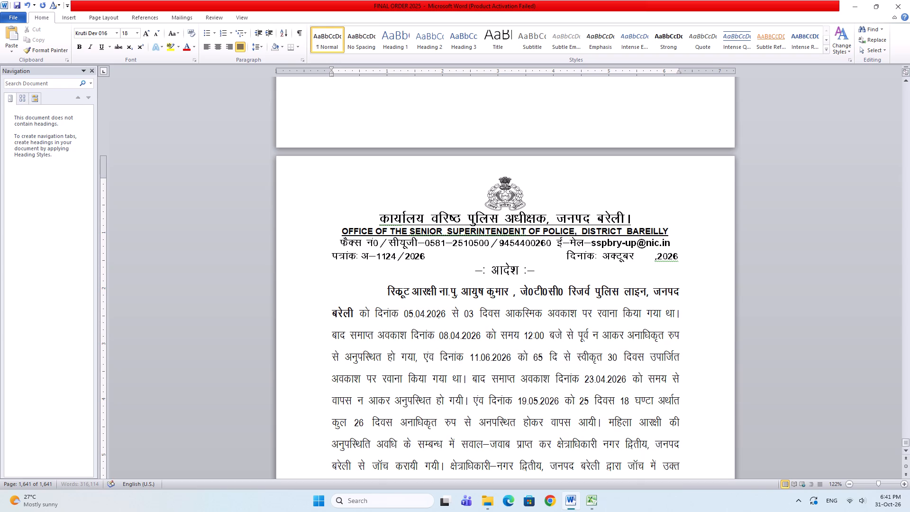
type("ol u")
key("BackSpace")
Complete the sentence after 65 दिवस with अनाधिकृत रुप से अनुपस्थित होकर वापस आया।.
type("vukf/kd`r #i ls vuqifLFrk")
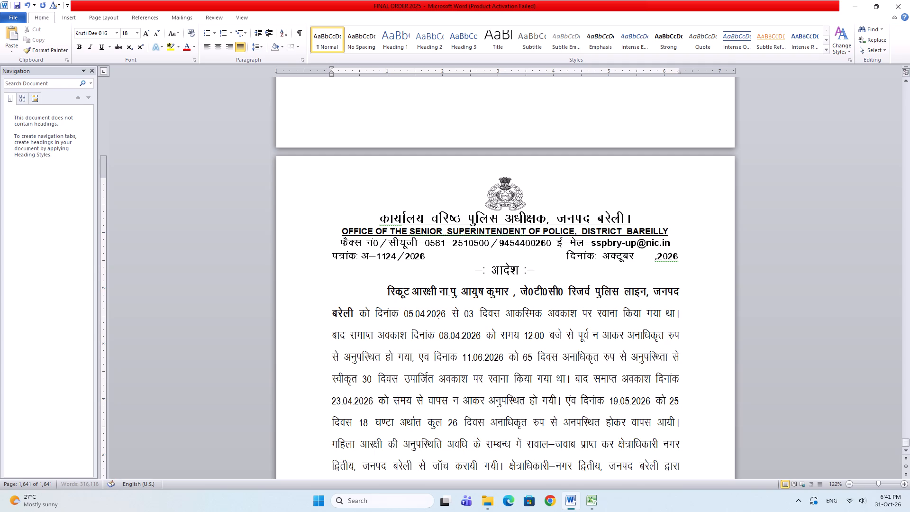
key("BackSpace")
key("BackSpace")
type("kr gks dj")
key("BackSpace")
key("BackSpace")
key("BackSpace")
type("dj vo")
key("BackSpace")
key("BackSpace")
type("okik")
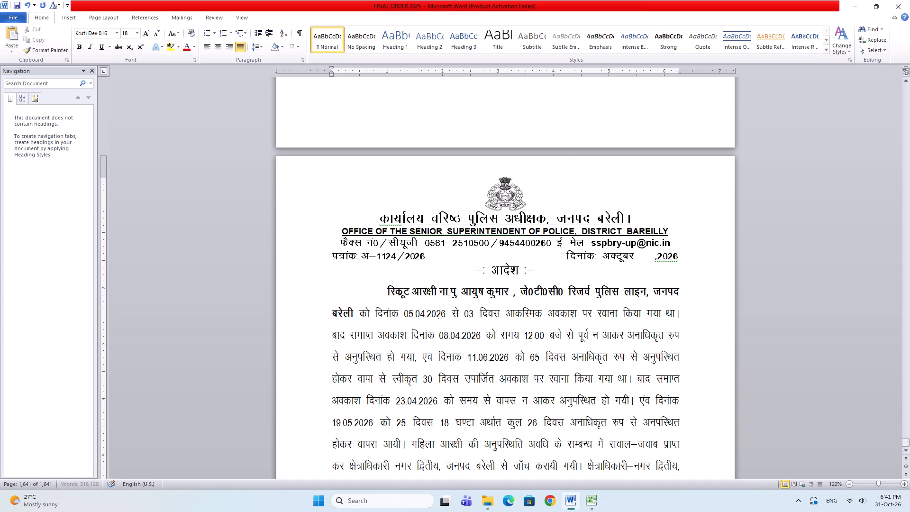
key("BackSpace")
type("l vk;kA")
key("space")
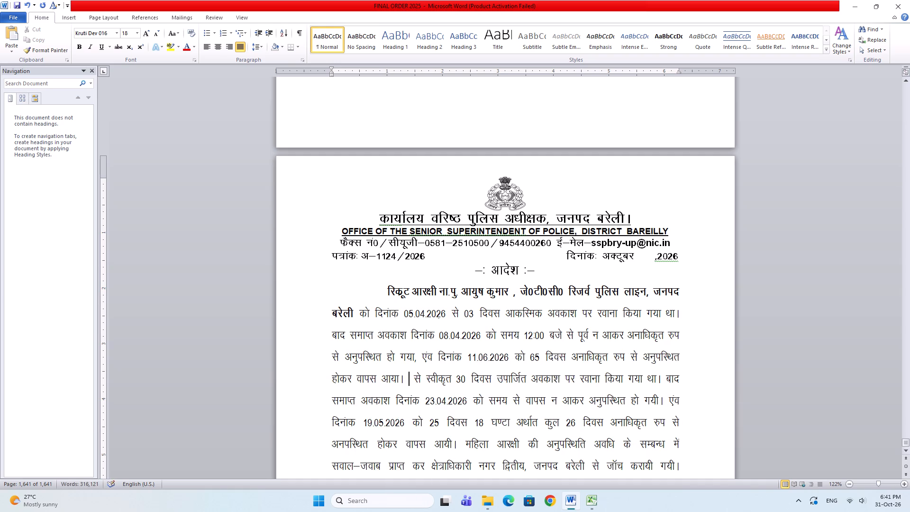
Delete the leftover old text from से स्वीकृत 30 दिवस through महिला before आरक्षी की अनुपस्थिति, including the extra space.
scroll(368, 73, "down", 4)
scroll(404, 386, "down", 5)
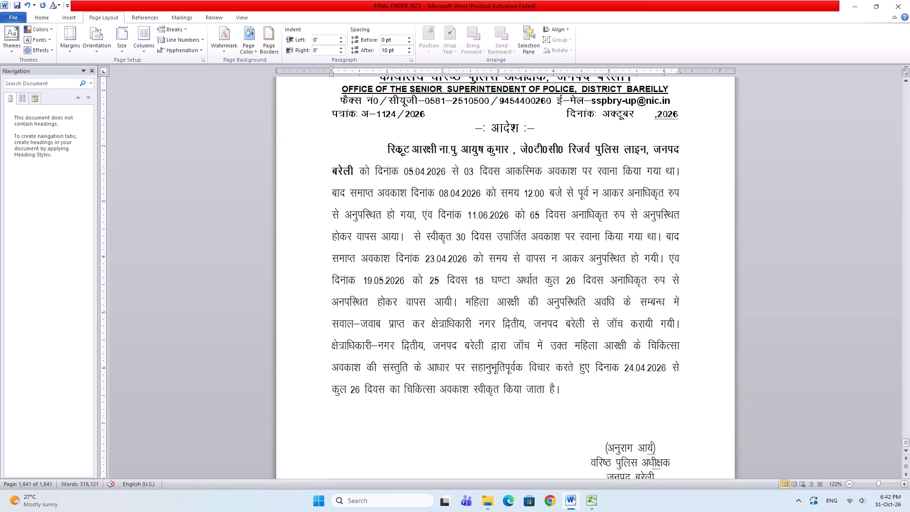
left_click_drag(412, 230, 483, 303)
key("Delete")
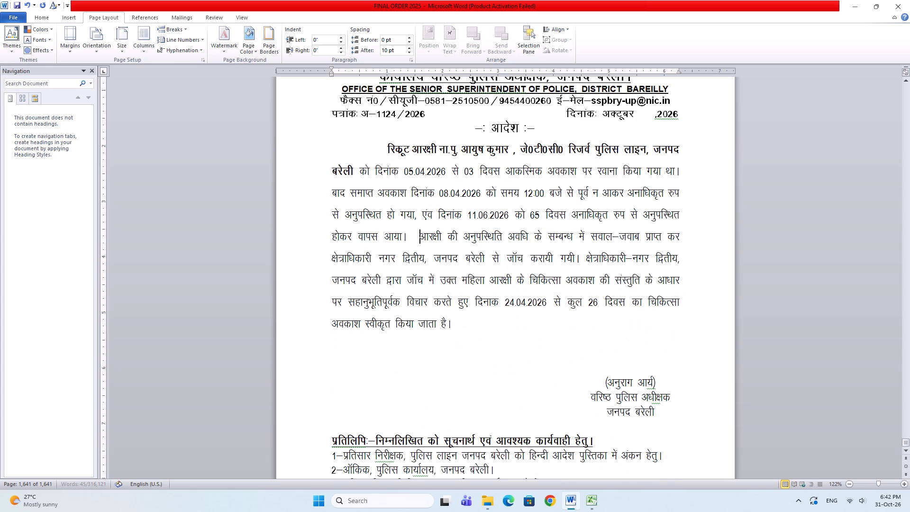
key("BackSpace")
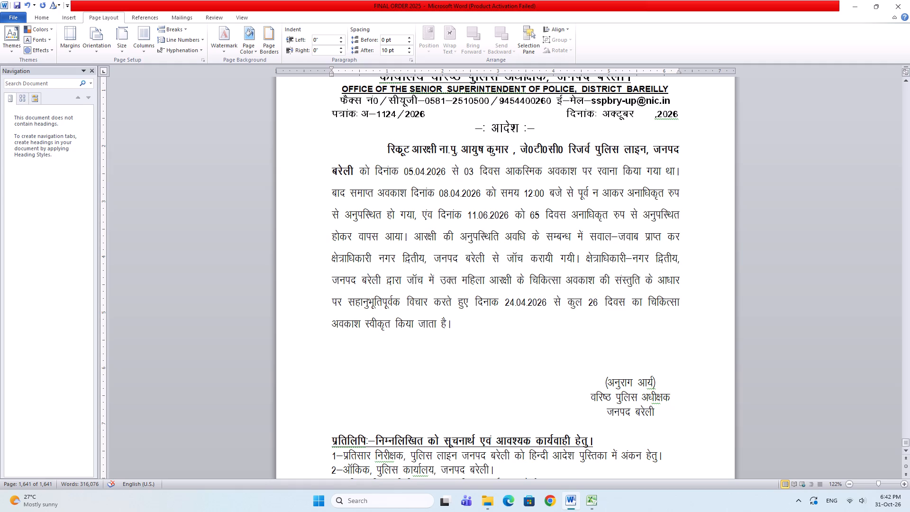
Insert सहायक पुलिस अधीक्षक/ before the first क्षेत्राधिकारी in the order's inquiry sentence.
left_click(329, 256)
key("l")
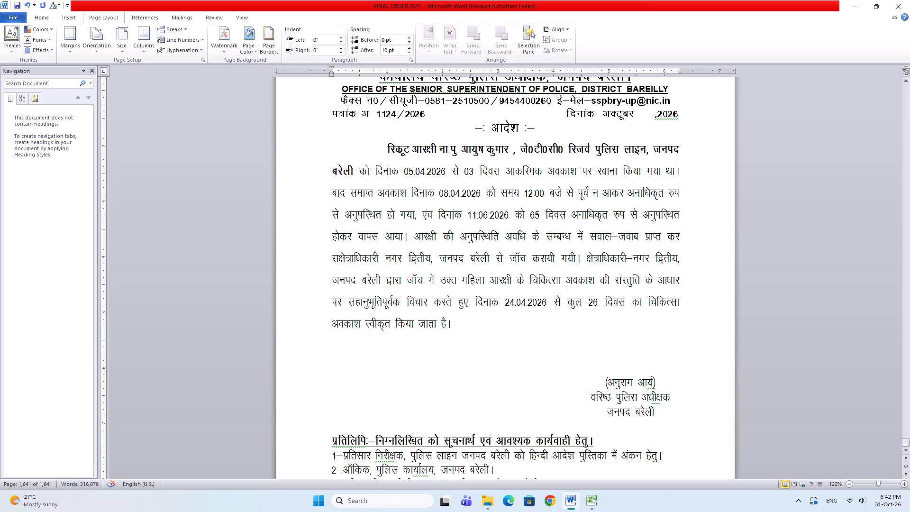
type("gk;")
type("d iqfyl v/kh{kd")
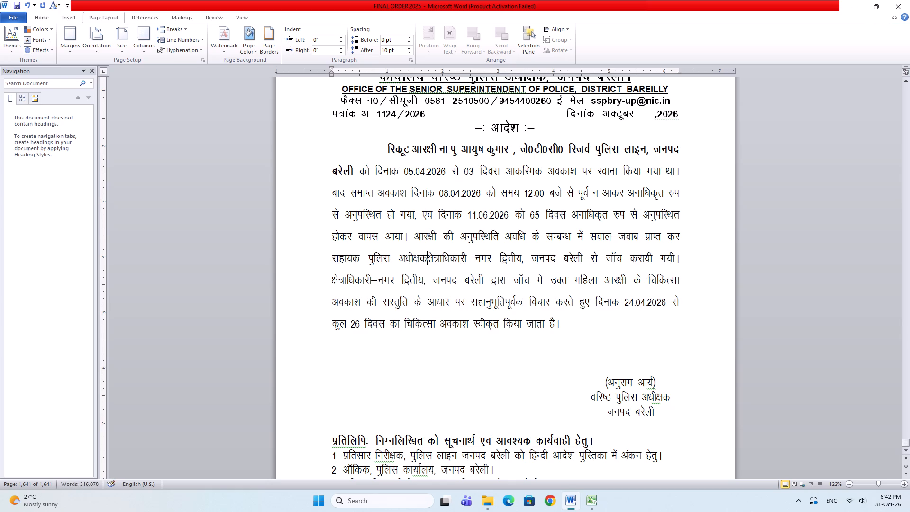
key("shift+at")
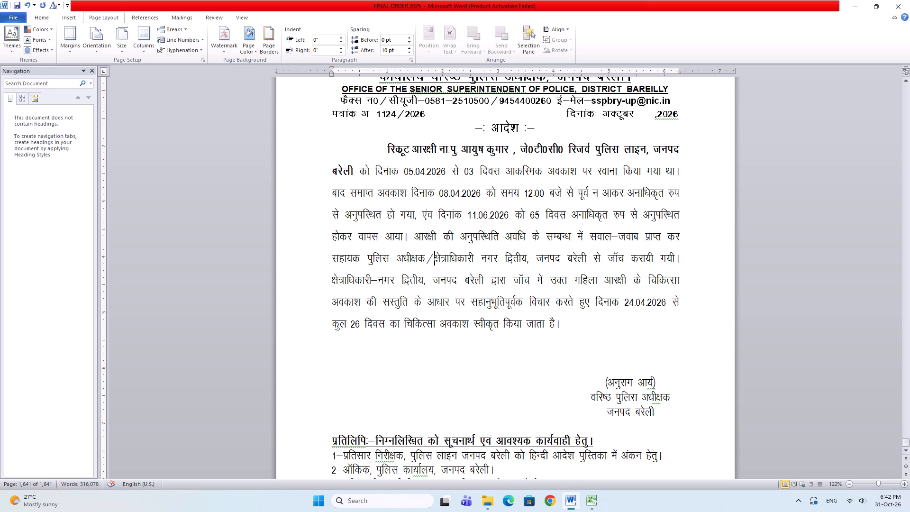
Replace नगर द्वितीय after सहायक पुलिस अधीक्षक/क्षेत्राधिकारी with –लाइन, closing the gap before it.
left_click_drag(482, 256, 525, 258)
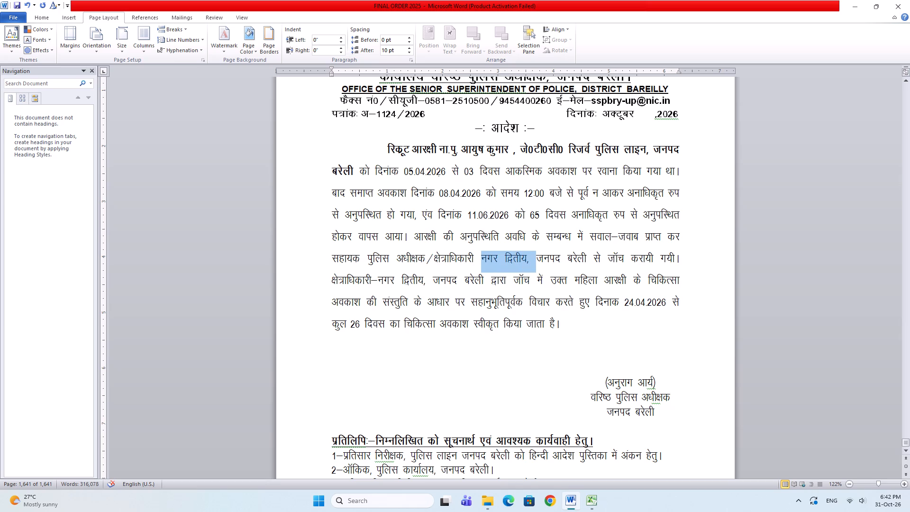
left_click_drag(525, 258, 526, 257)
key("BackSpace")
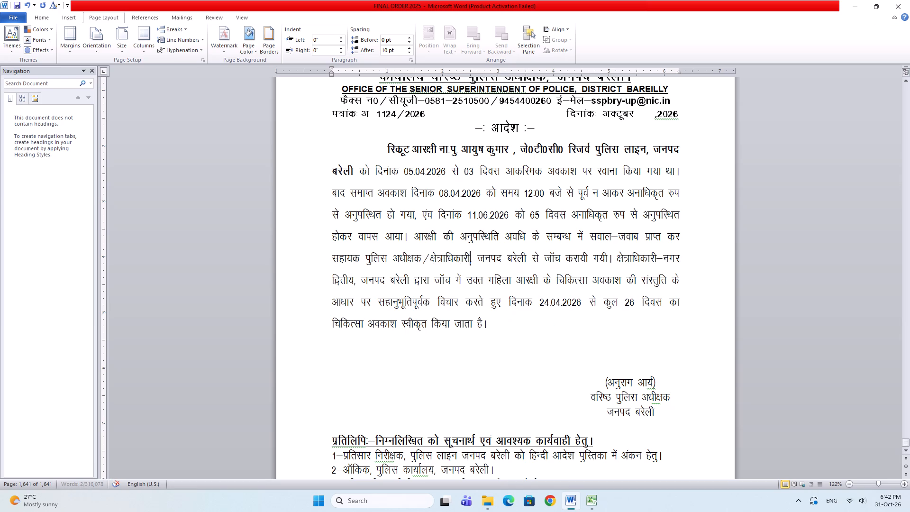
key("BackSpace")
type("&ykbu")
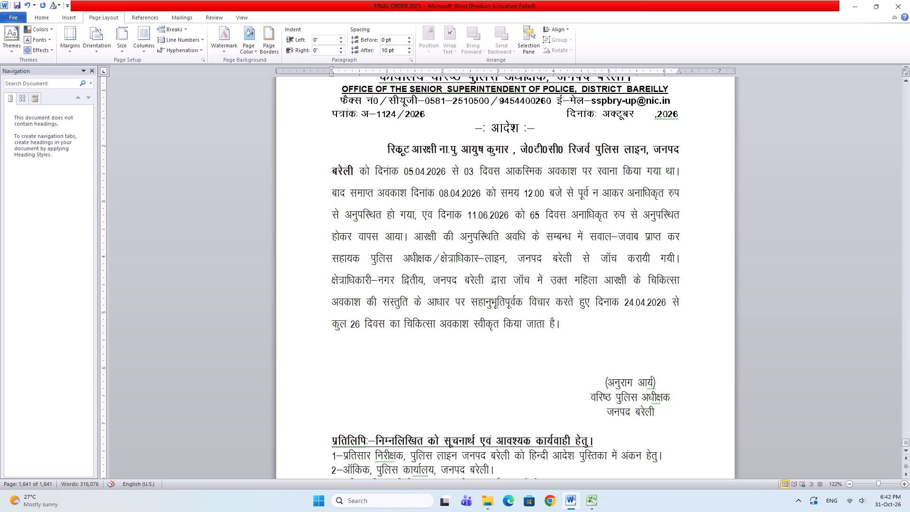
Replace नगर द्वितीय with लाइन in the sentence beginning क्षेत्राधिकारी–.
left_click_drag(377, 278, 419, 277)
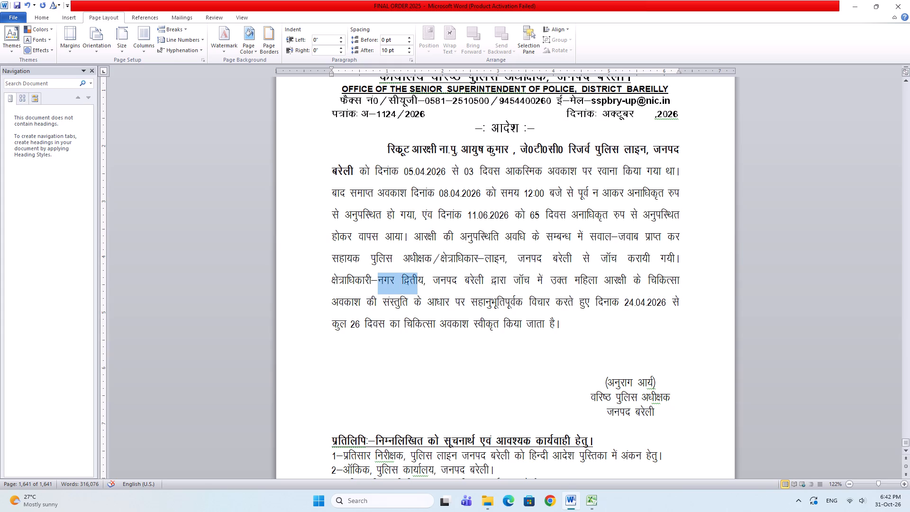
left_click_drag(419, 277, 422, 279)
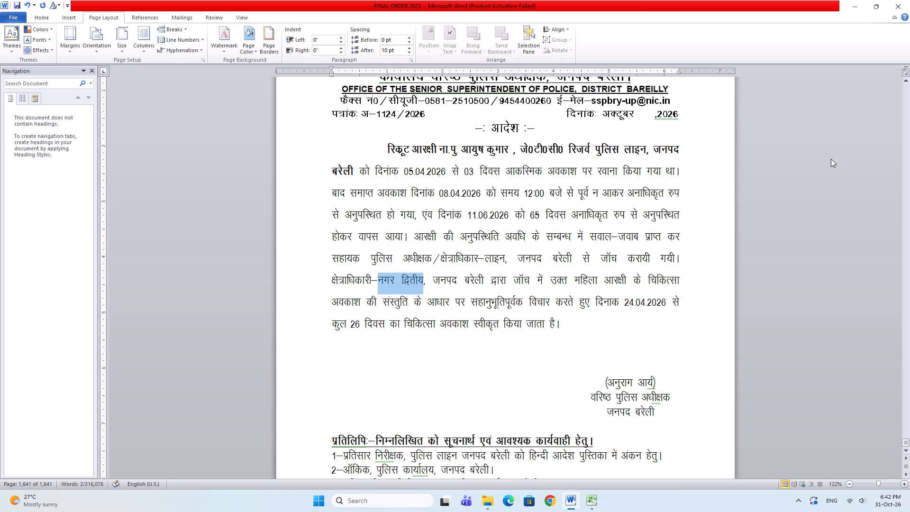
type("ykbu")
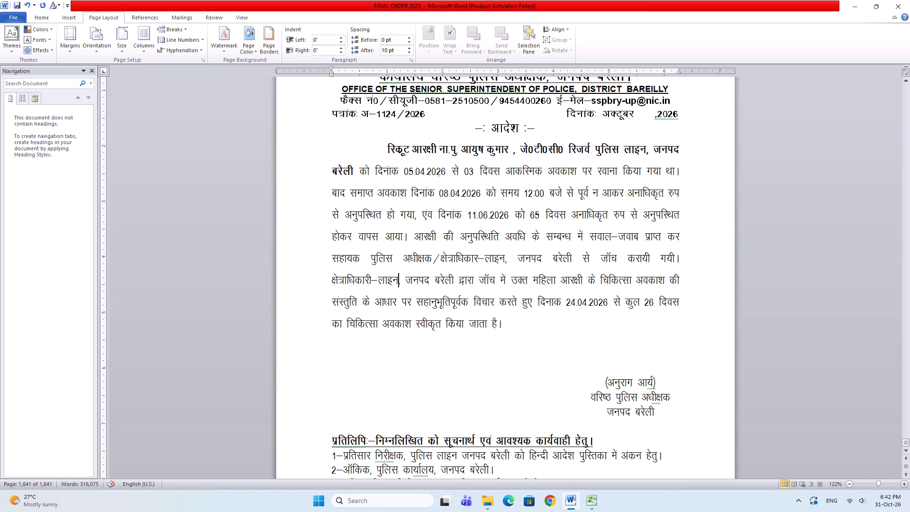
Delete महिला between उक्त and आरक्षी in the medical leave recommendation sentence.
left_click_drag(533, 276, 561, 278)
key("Delete")
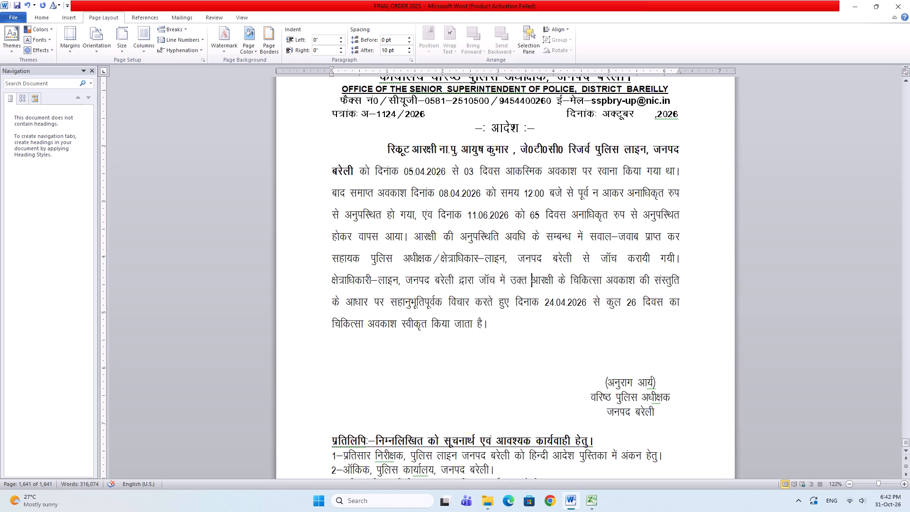
Change the medical leave start date in the sanction sentence to 08.04.2026.
left_click_drag(544, 301, 582, 304)
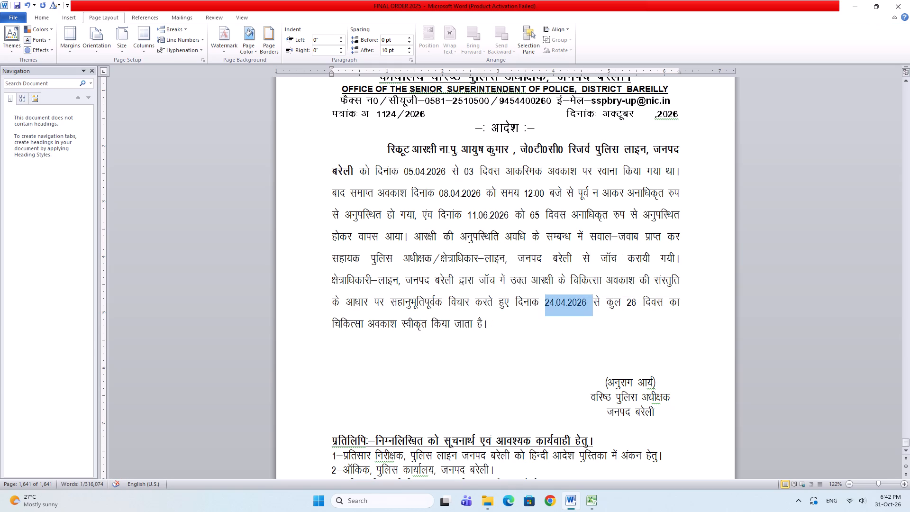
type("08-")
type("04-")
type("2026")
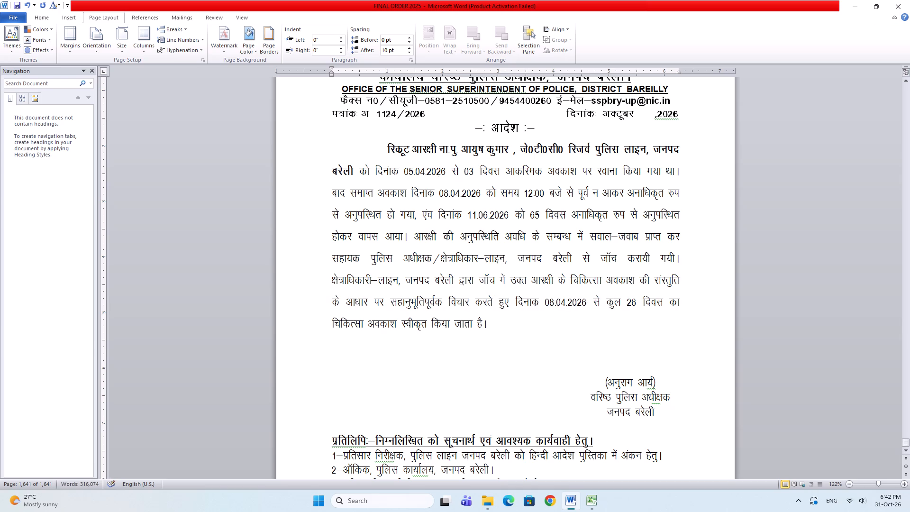
Add से 11.06.2026 तक after the leave start date and remove the leftover से before कुल.
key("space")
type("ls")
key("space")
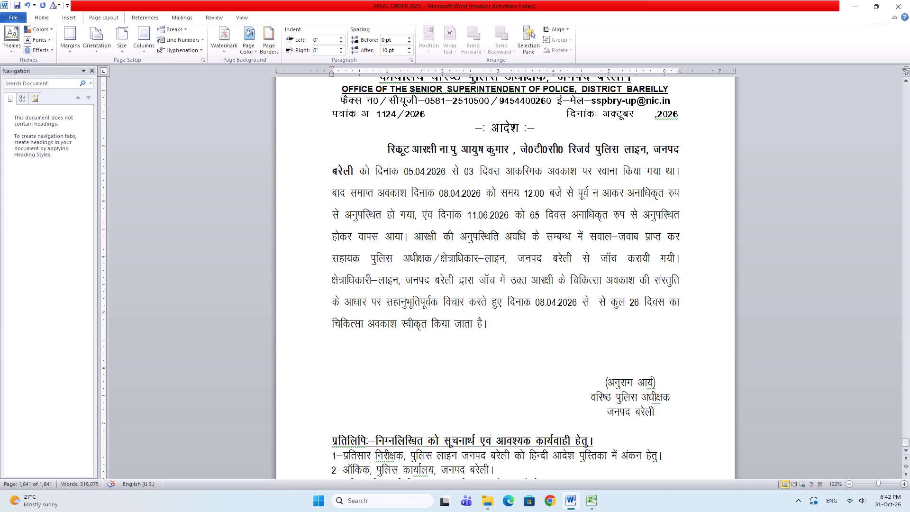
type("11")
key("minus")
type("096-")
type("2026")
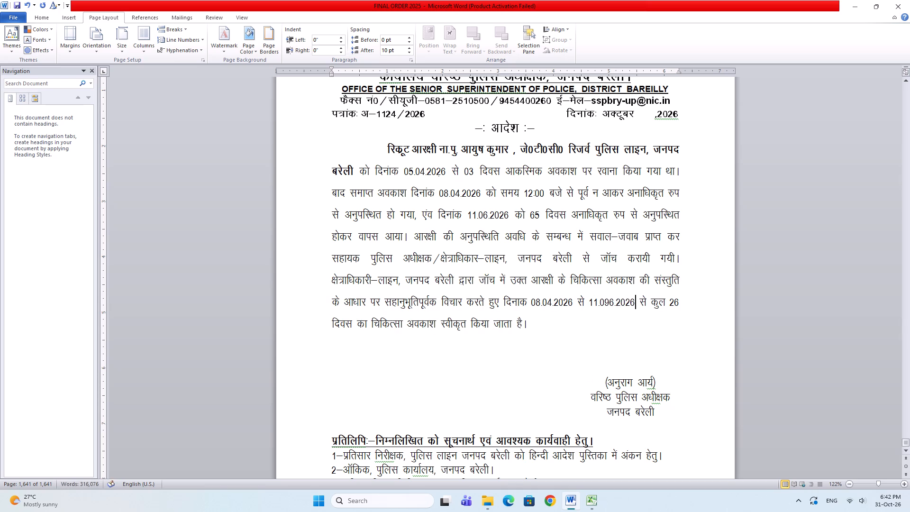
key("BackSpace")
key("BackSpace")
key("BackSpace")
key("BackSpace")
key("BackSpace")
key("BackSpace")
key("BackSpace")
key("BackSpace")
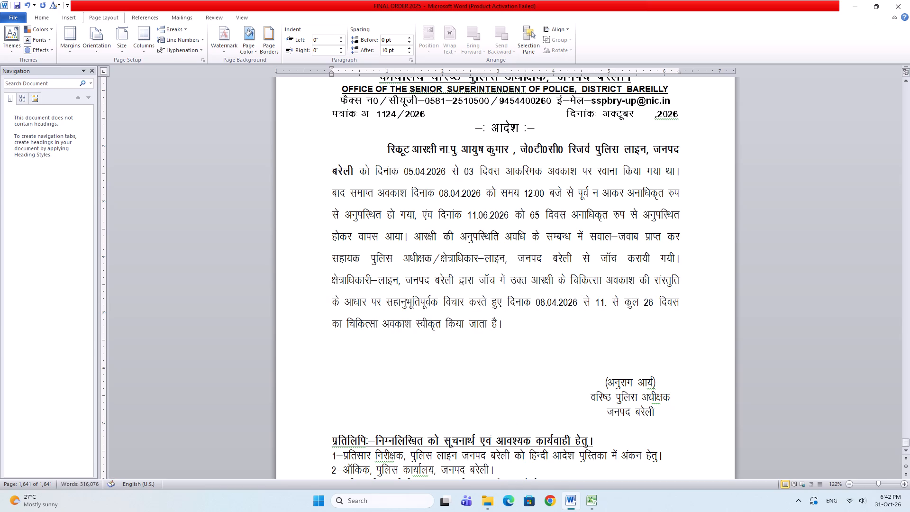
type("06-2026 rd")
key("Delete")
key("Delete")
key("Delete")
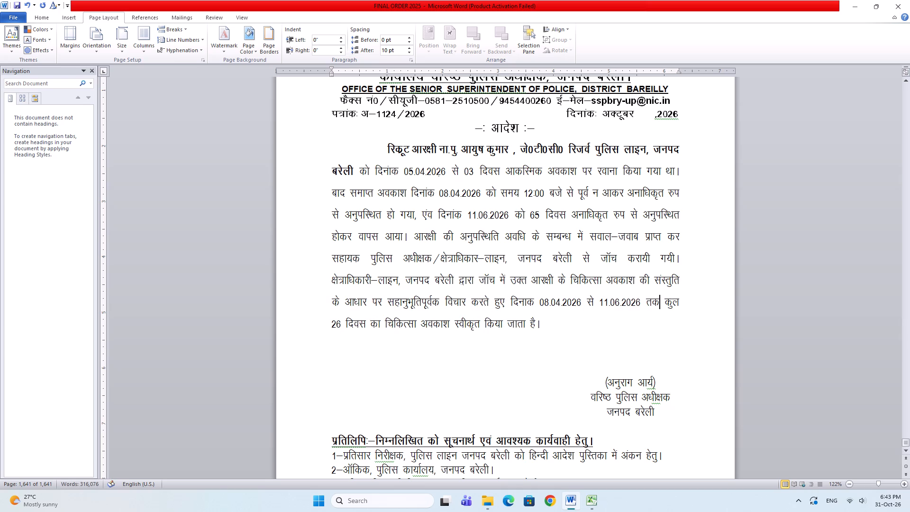
Set the total sanctioned medical leave to 65 दिवस.
left_click_drag(333, 321, 343, 321)
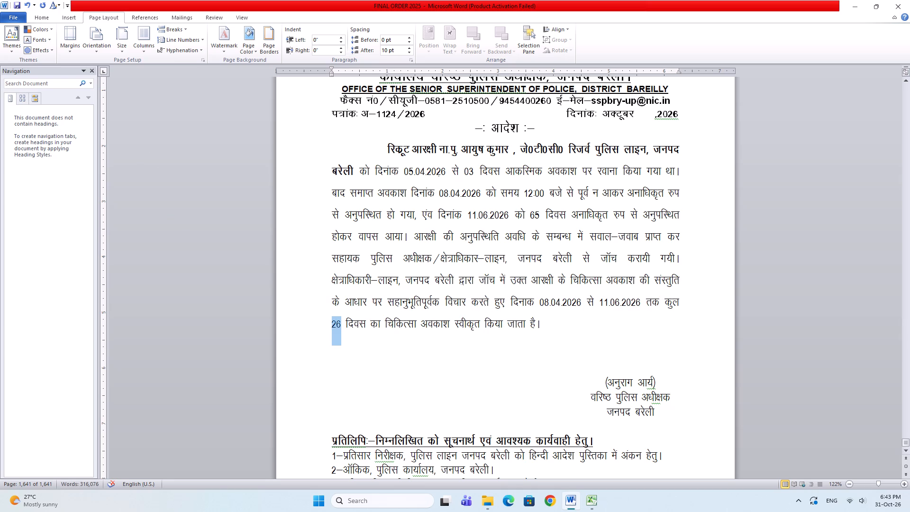
left_click_drag(343, 321, 343, 321)
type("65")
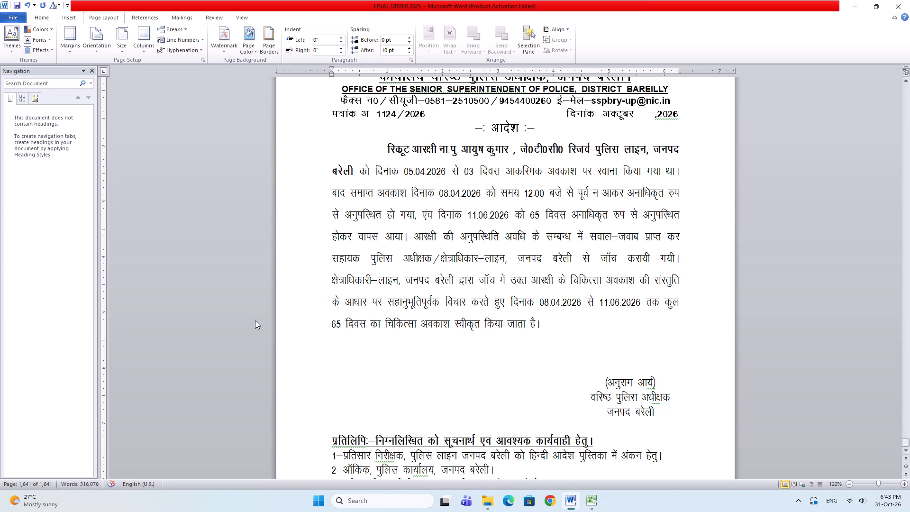
Replace म0 before आरक्षी in item 4 of the प्रतिलिपि list with रिक्रूट and a space.
scroll(276, 312, "down", 6)
left_click_drag(344, 327, 372, 326)
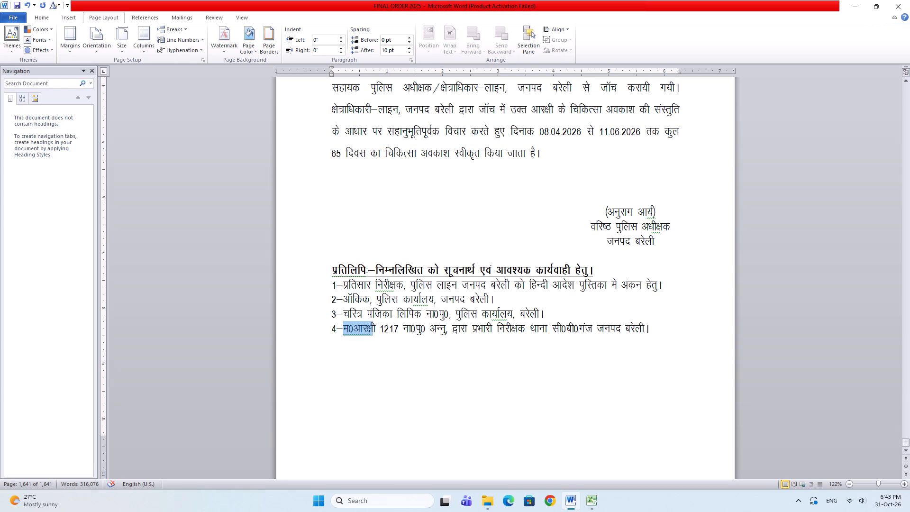
left_click_drag(372, 326, 355, 329)
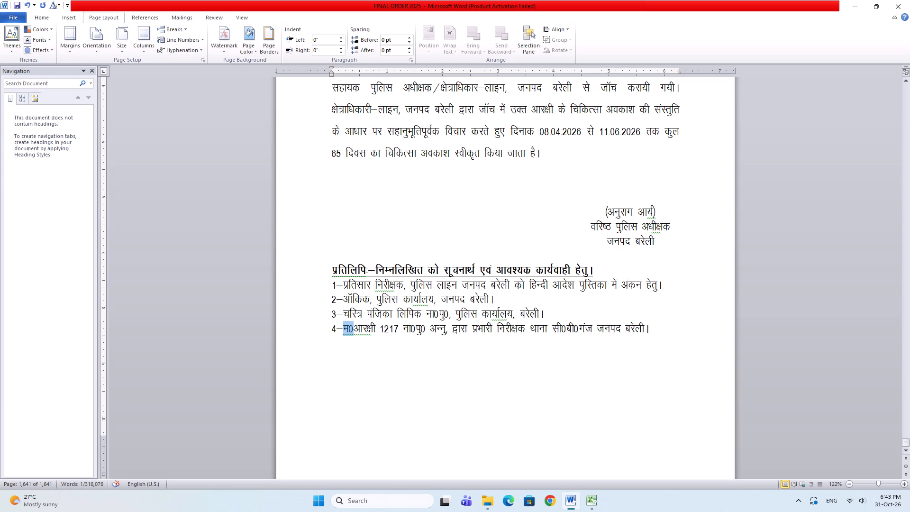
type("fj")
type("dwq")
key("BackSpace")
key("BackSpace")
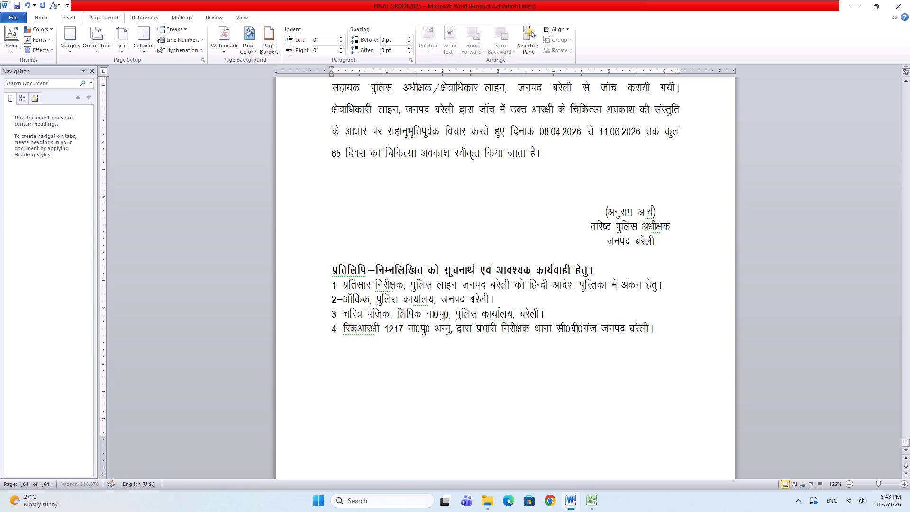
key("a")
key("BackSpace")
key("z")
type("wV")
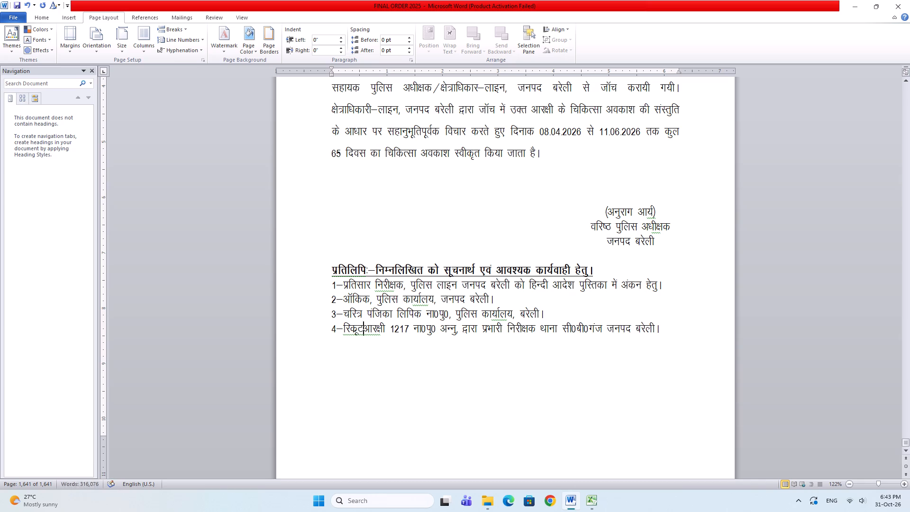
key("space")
Replace the old constable number, ना0पु0 and name in item 4 with the recruit constable's name.
left_click_drag(399, 325, 422, 327)
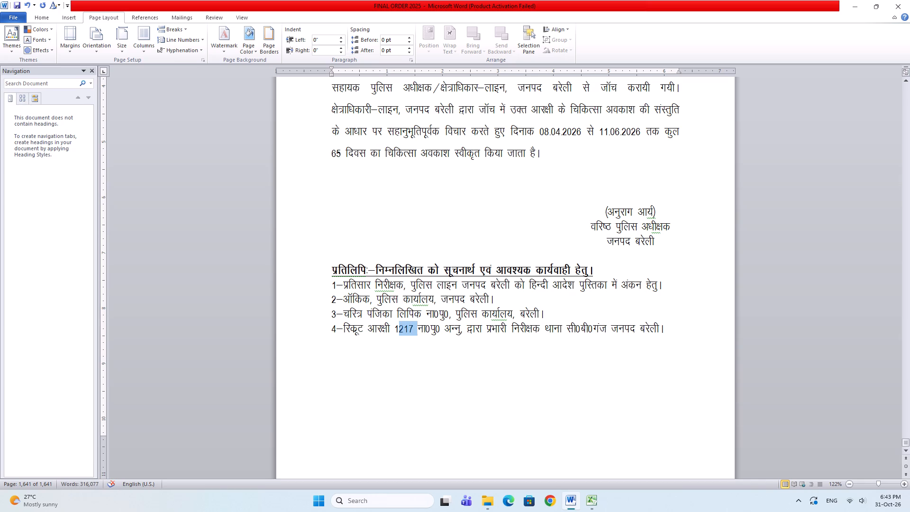
left_click_drag(422, 327, 453, 328)
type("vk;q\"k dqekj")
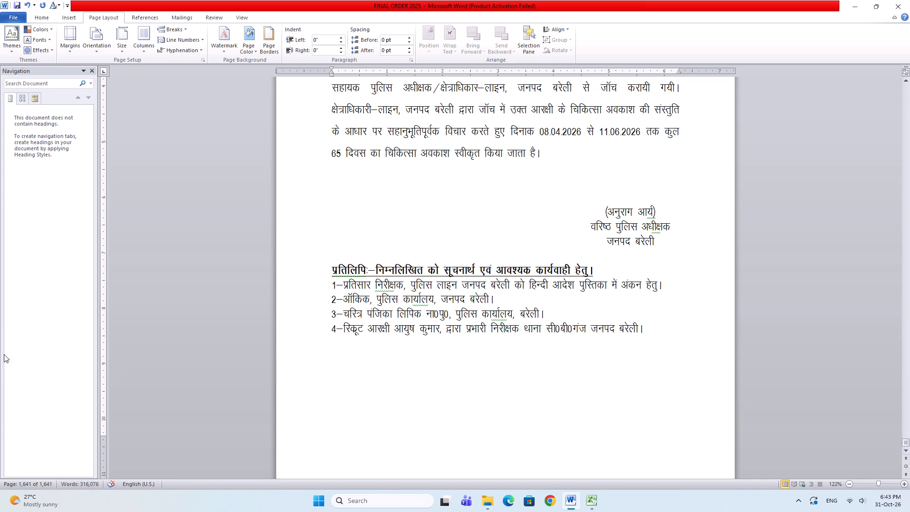
Replace प्रभारी निरीक्षक थाना सी0बी0गंज in item 4 with प्रतिसार निरीक्षक रिजर्व पुलिस लाइन.
left_click_drag(466, 326, 513, 326)
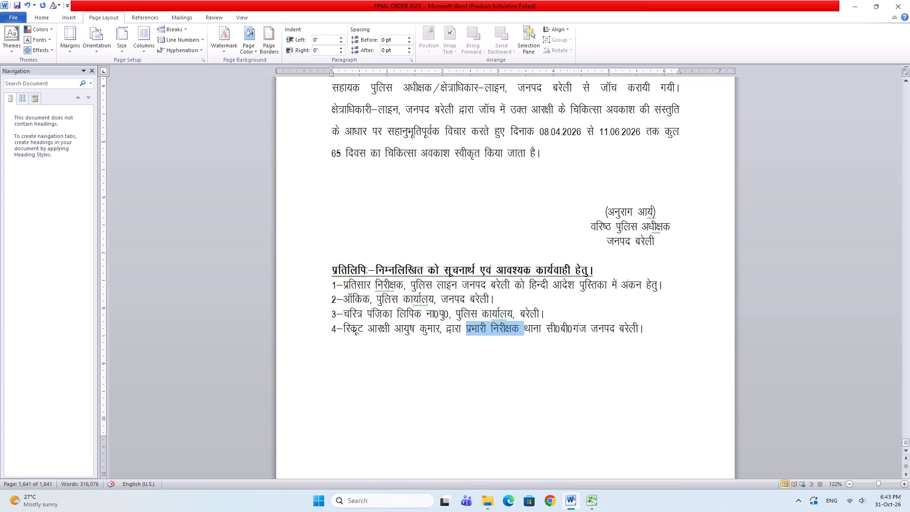
left_click_drag(513, 326, 585, 327)
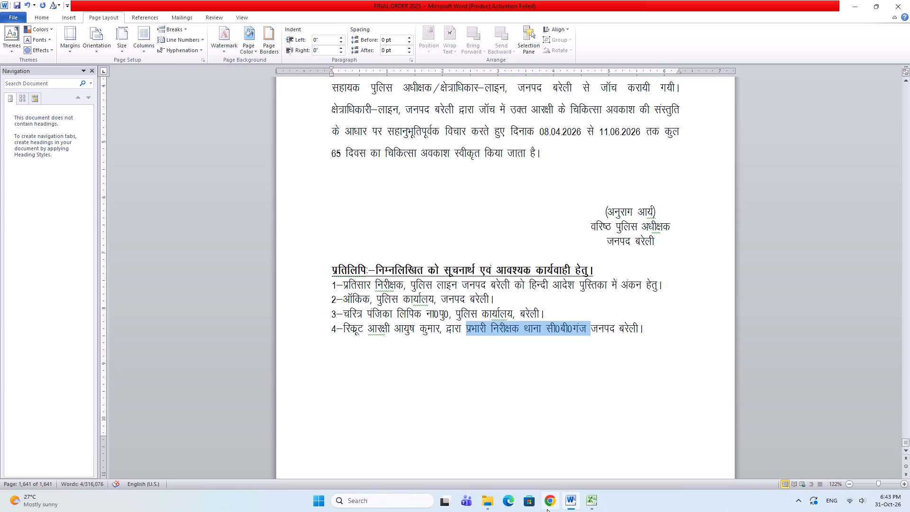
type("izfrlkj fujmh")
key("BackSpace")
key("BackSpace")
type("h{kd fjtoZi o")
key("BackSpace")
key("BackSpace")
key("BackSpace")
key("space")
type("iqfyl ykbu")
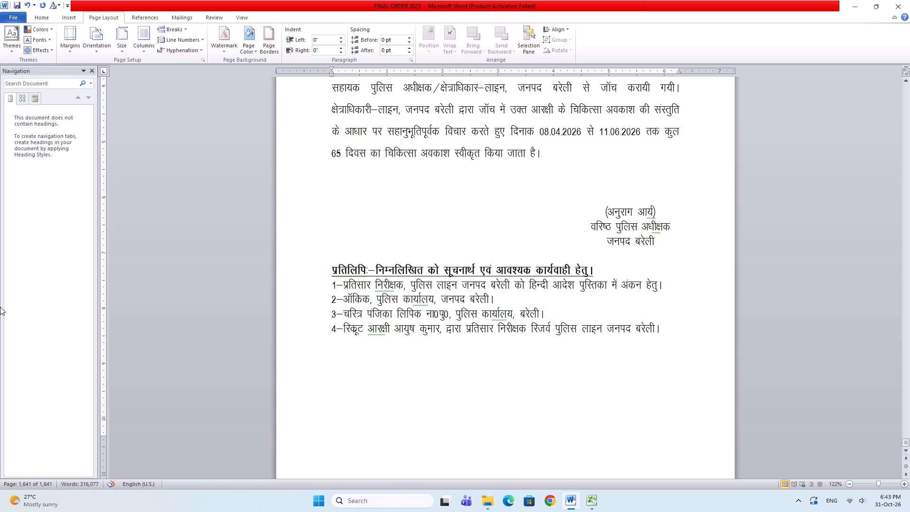
Change the month in the order's दिनांक line to नवम्बर.
scroll(235, 302, "up", 4)
scroll(118, 232, "up", 4)
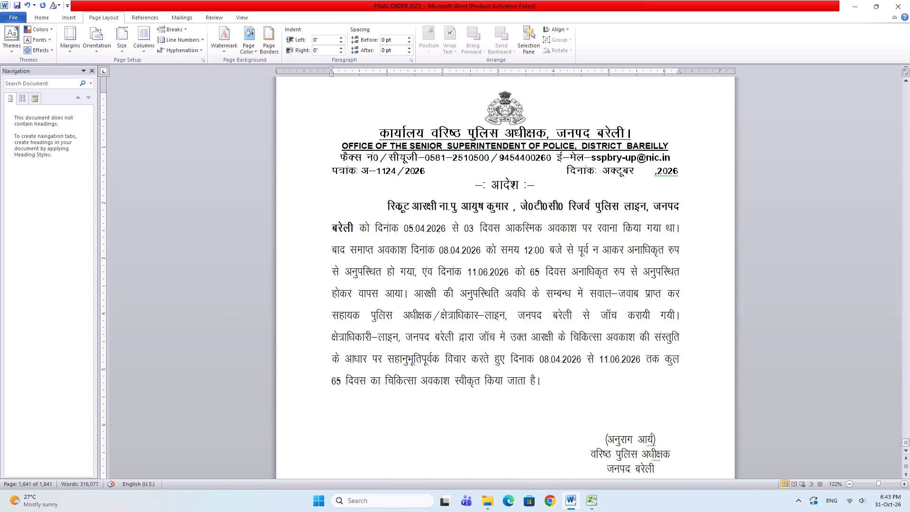
left_click_drag(603, 169, 630, 170)
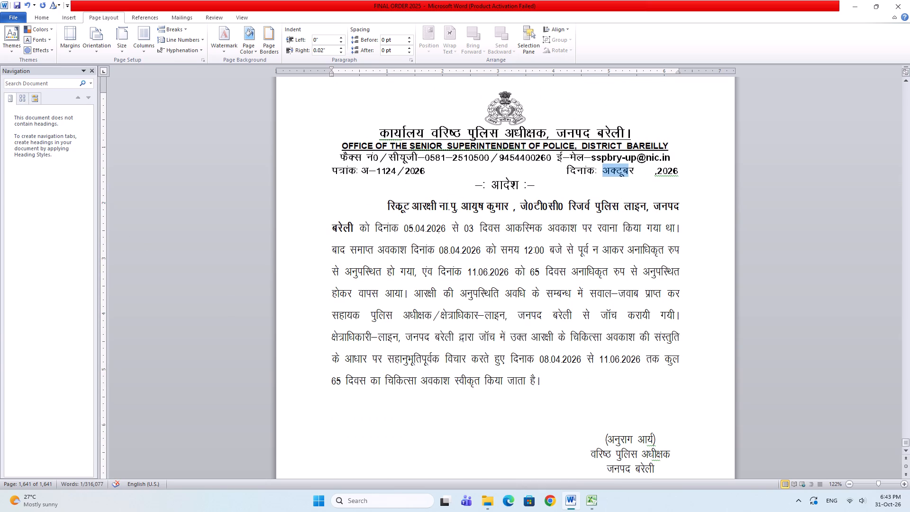
key("Delete")
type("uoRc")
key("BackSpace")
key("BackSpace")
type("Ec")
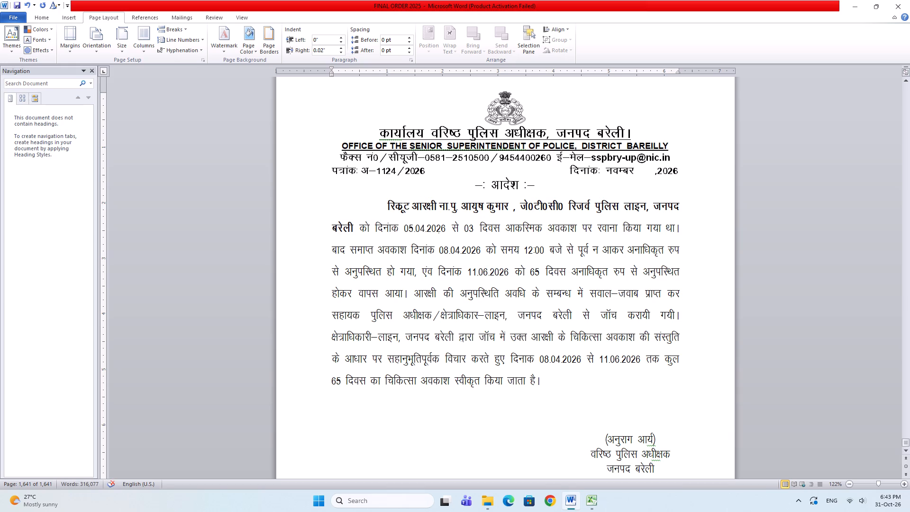
Delete five extra spaces between the पत्रांक number and दिनांक in the order's header line.
left_click(523, 211)
left_click(439, 173)
key("Delete")
key("Delete")
key("Delete")
key("Delete")
key("Delete")
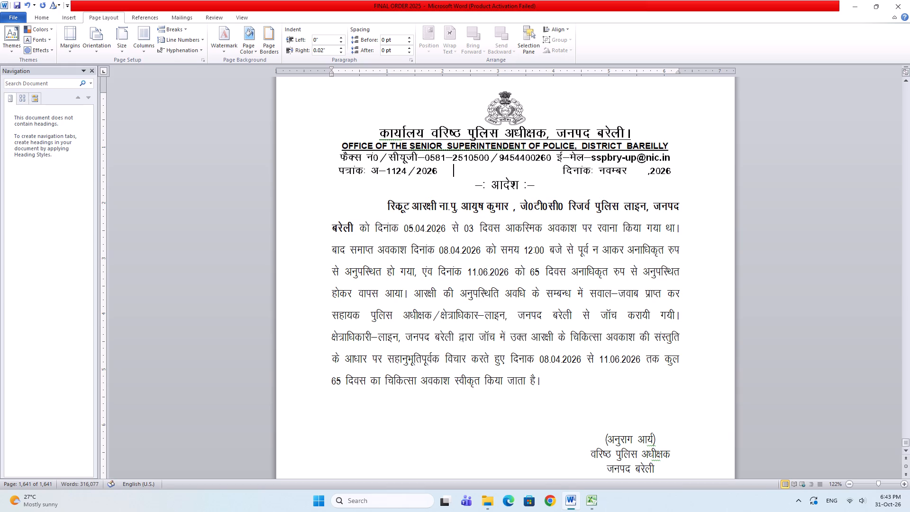
Print only the current page containing the recruit constable's order.
left_click(440, 217)
key("ctrl+p")
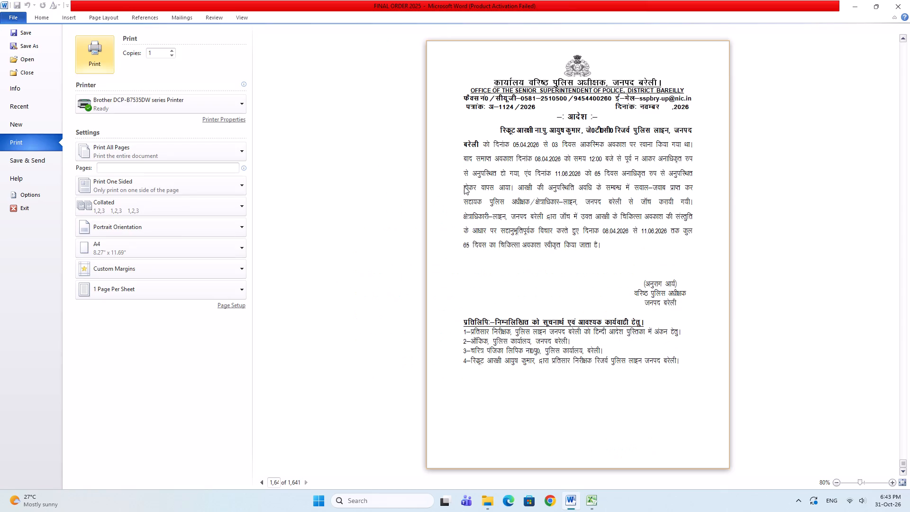
left_click(110, 152)
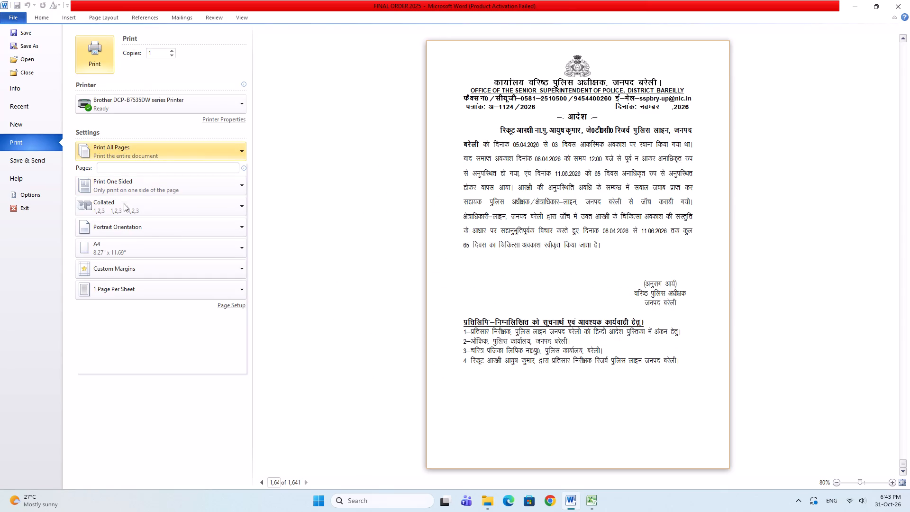
left_click(125, 224)
left_click(97, 51)
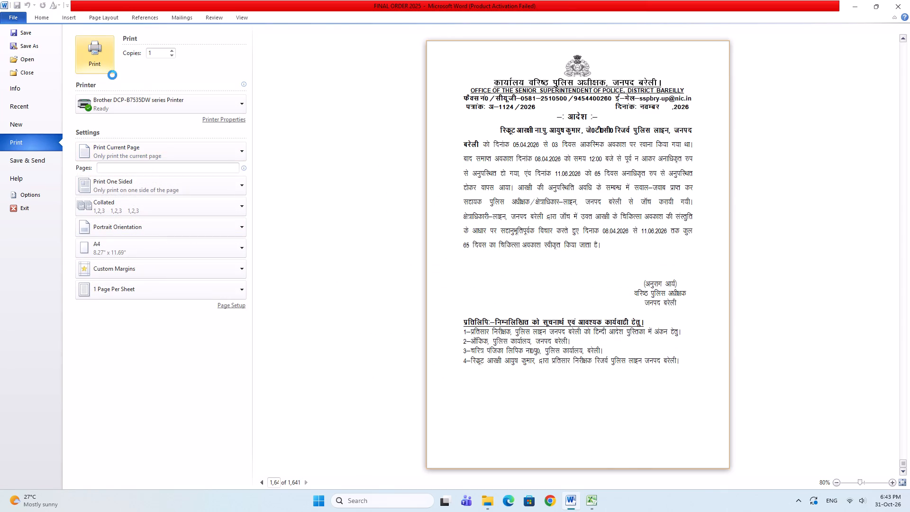
Save the FINAL ORDER 2025 document.
key("ctrl+s")
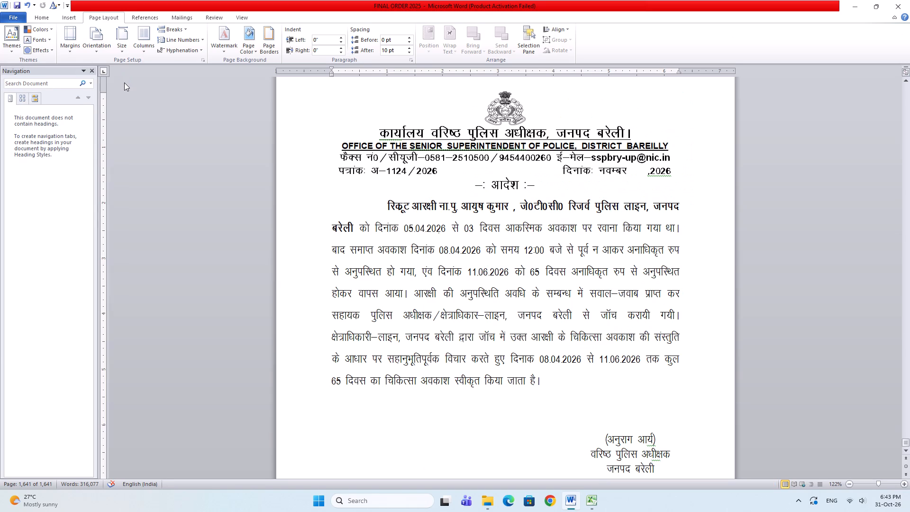
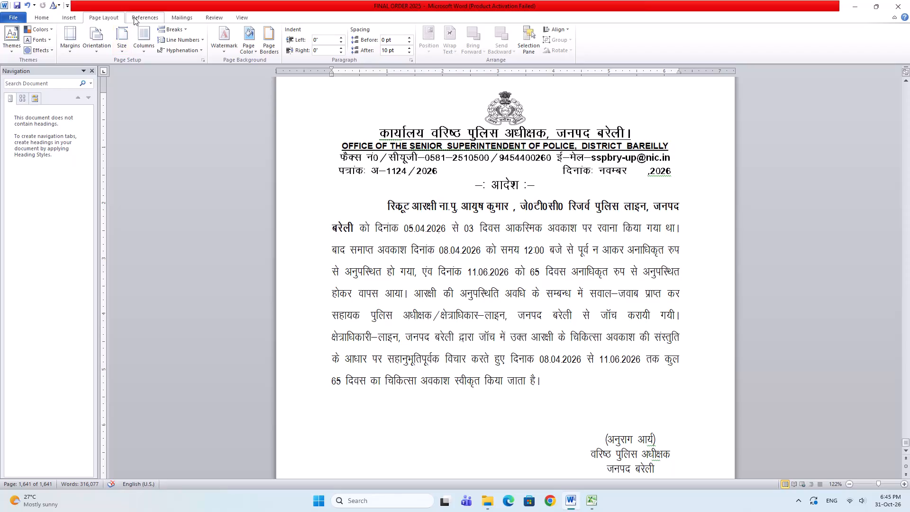
key("ctrl+f")
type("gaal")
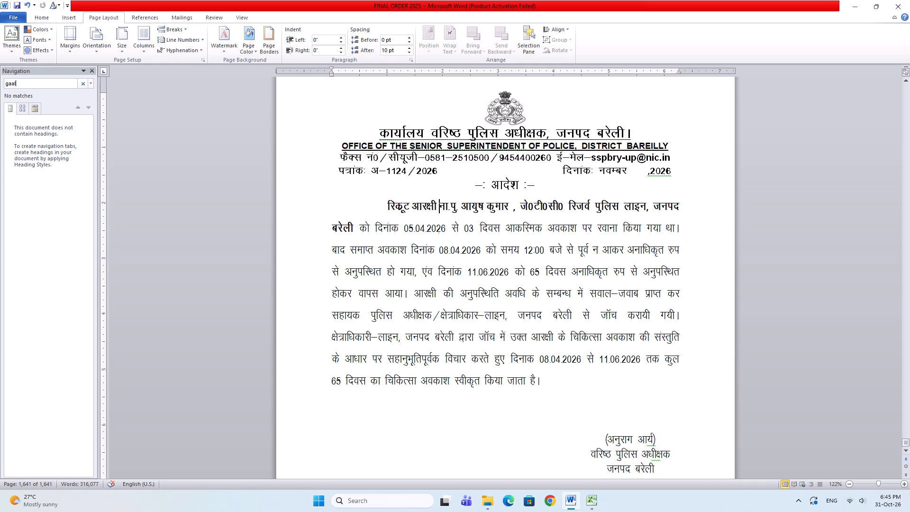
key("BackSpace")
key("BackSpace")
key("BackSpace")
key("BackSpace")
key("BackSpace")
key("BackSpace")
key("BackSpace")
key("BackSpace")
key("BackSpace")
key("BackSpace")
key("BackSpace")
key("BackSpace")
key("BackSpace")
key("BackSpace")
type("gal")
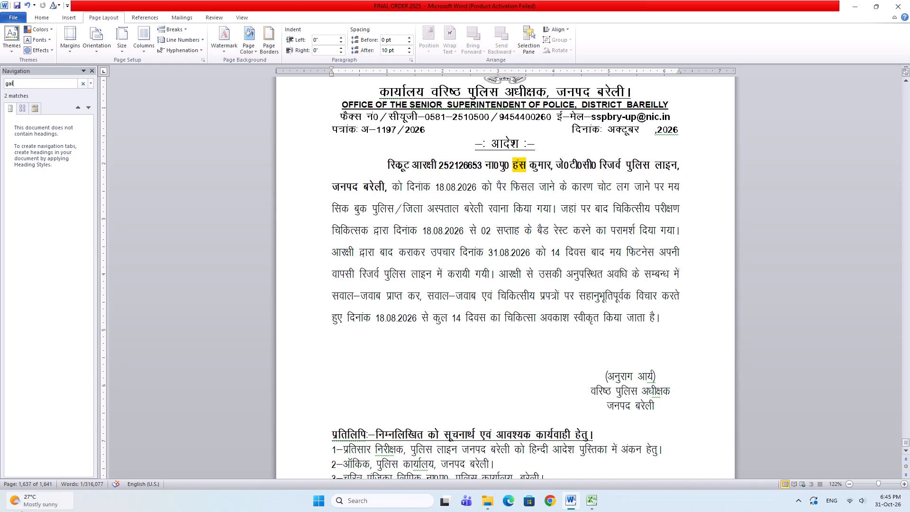
left_click(371, 287)
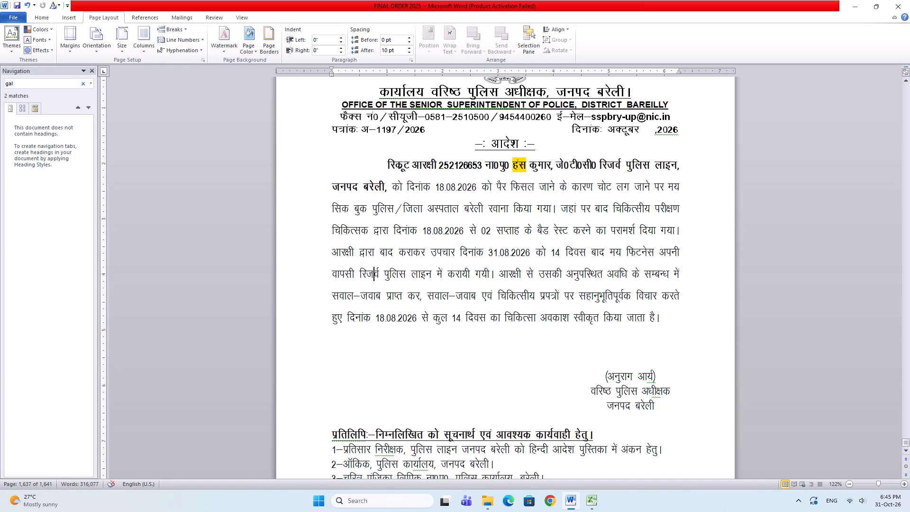
Change the month in the दिनांक line of order अ-1197/2026 to नवम्बर.
left_click_drag(609, 127, 638, 131)
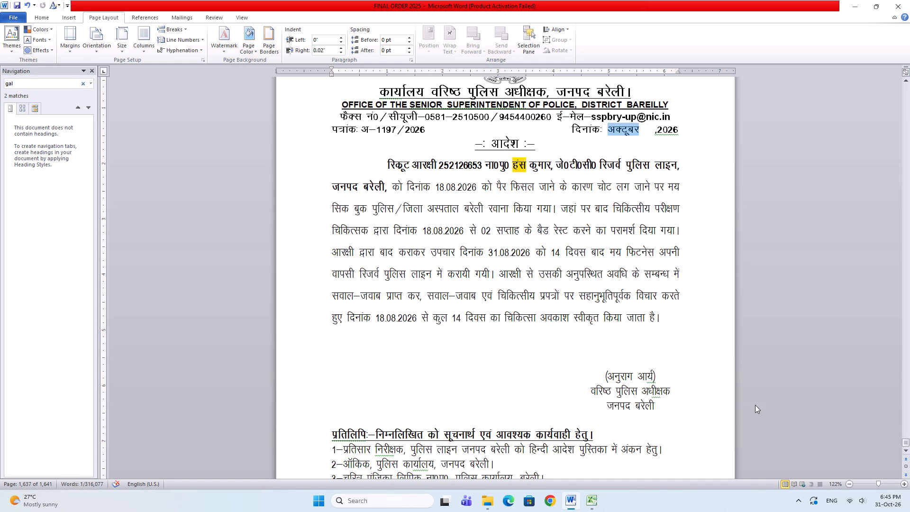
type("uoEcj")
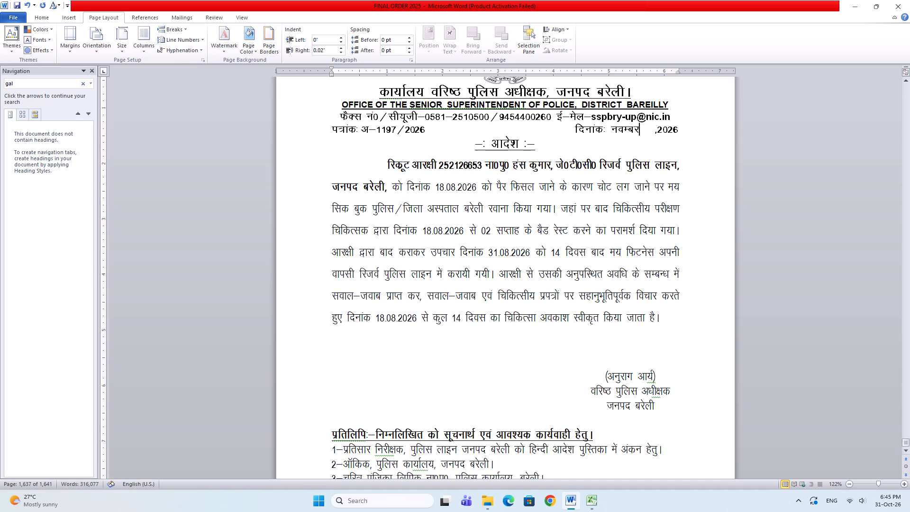
Print only the current page containing order अ-1197/2026.
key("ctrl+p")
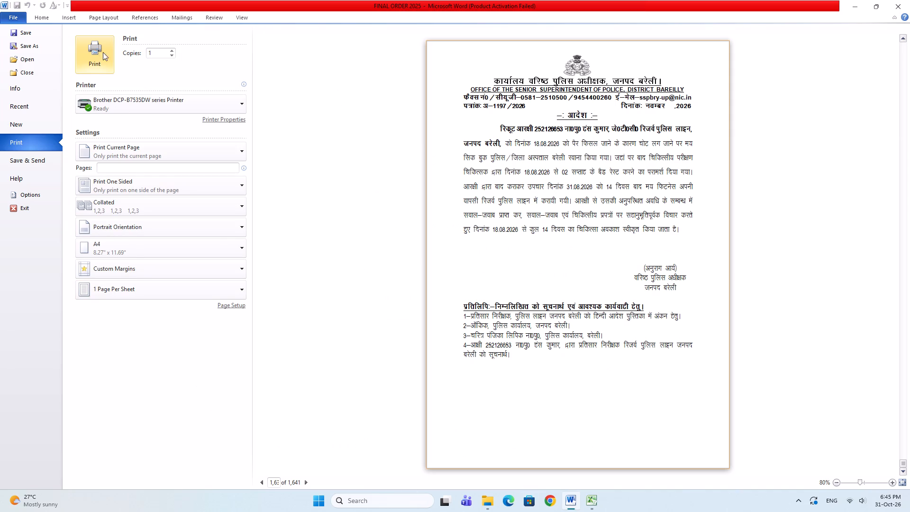
left_click(102, 42)
Save the FINAL ORDER 2025 document.
key("ctrl+s")
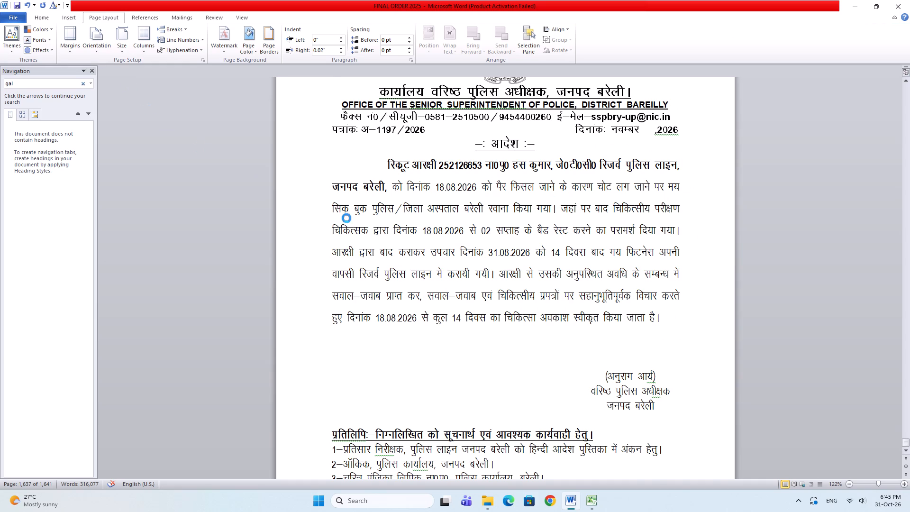
key("ctrl+s")
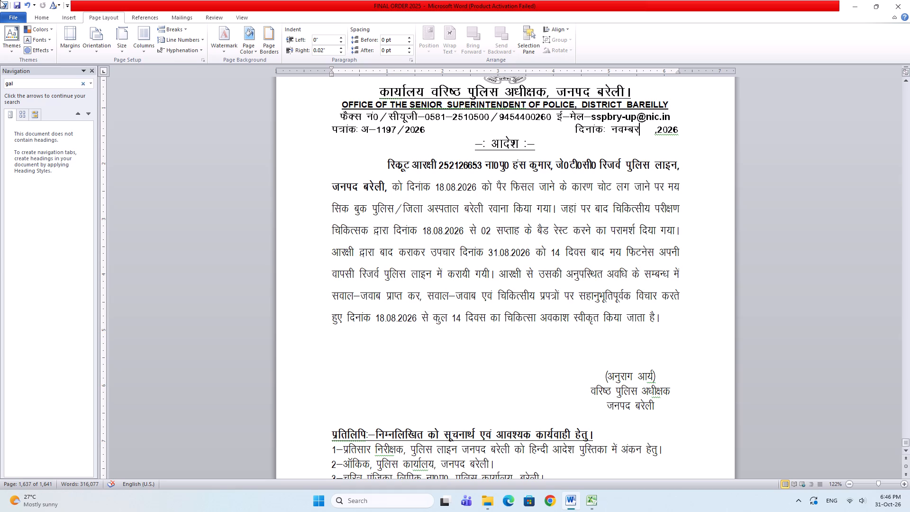
Copy the complete order अ-1124/2026 at the document's end and paste it onto a new page after it.
key("ctrl+End")
scroll(256, 0, "up", 20)
scroll(256, 0, "up", 2)
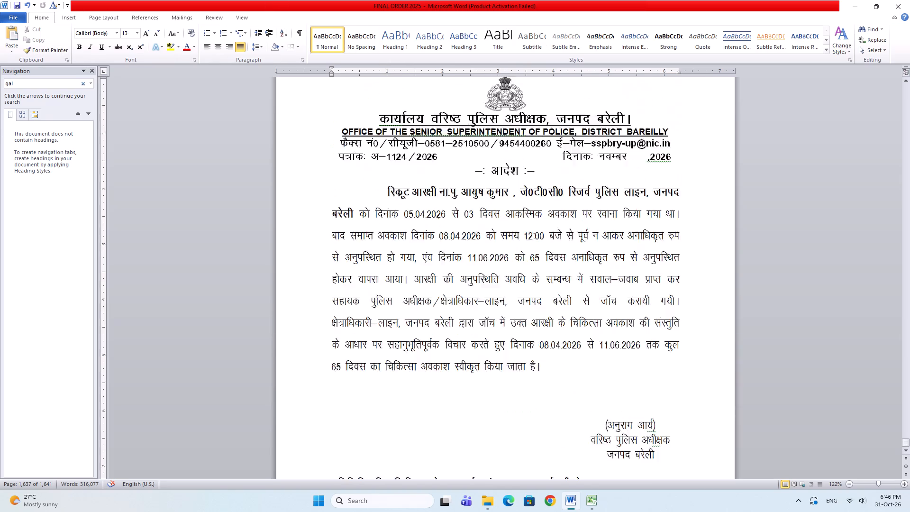
scroll(457, 155, "up", 2)
scroll(473, 181, "down", 1)
left_click_drag(478, 141, 574, 511)
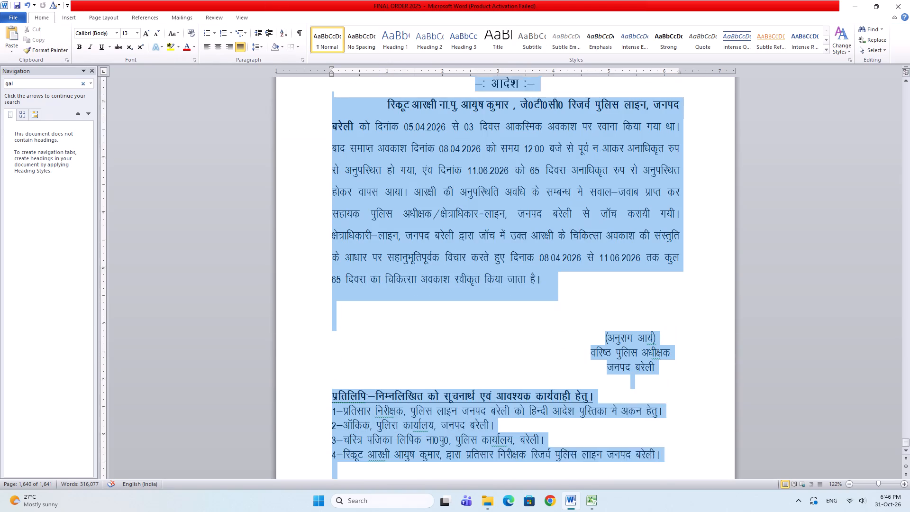
left_click_drag(574, 511, 673, 433)
key("ctrl+c")
key("ctrl+c")
scroll(470, 403, "down", 6)
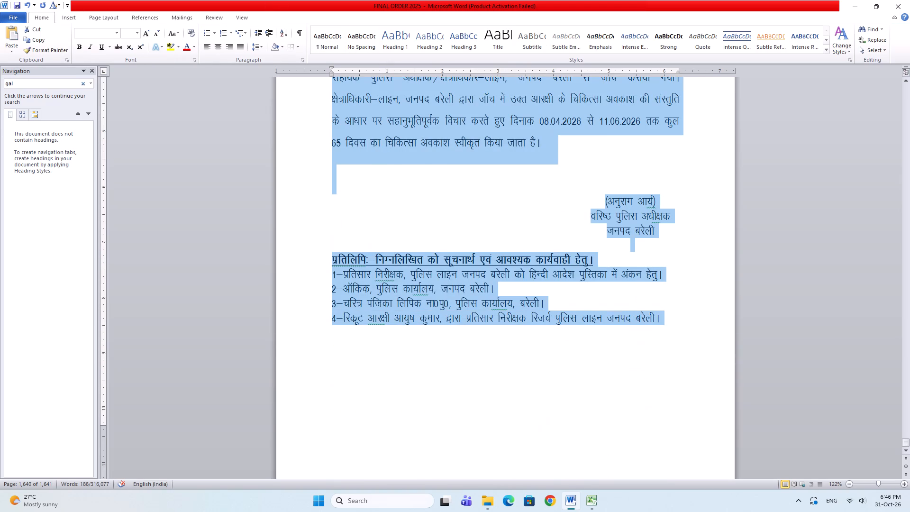
left_click(399, 353)
key("ctrl+Return")
key("ctrl+v")
Set the पत्रांक of the duplicated order to अ-988/2025, keeping a space after the year.
scroll(430, 266, "up", 3)
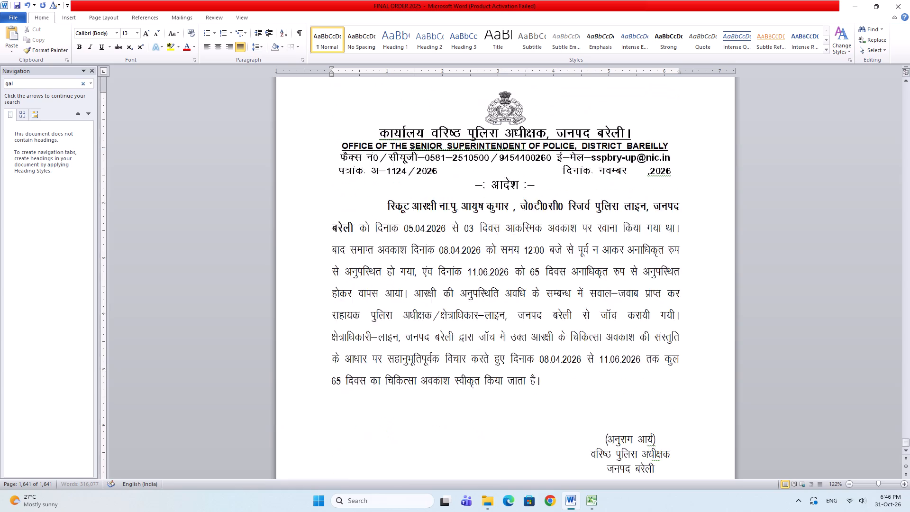
scroll(430, 255, "up", 3)
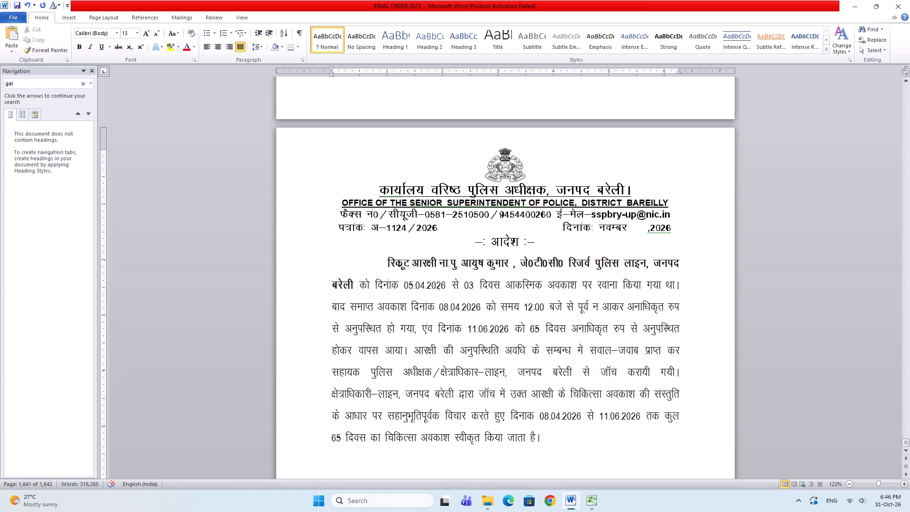
left_click_drag(388, 226, 406, 228)
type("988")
left_click(438, 230)
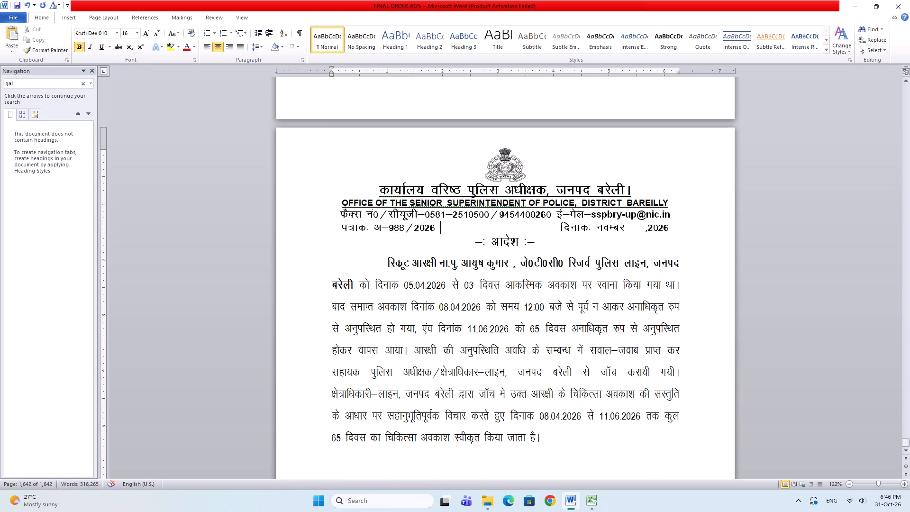
key("BackSpace")
key("BackSpace")
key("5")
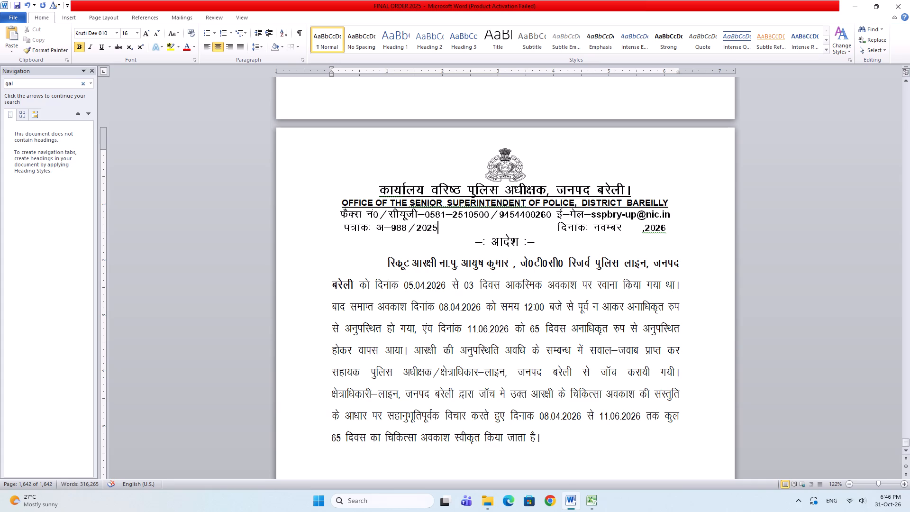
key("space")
Replace the recruit's designation and name in the duplicated order's opening line with आरक्षी, the constable's number, ना0पु0 and his name.
left_click_drag(388, 259, 393, 258)
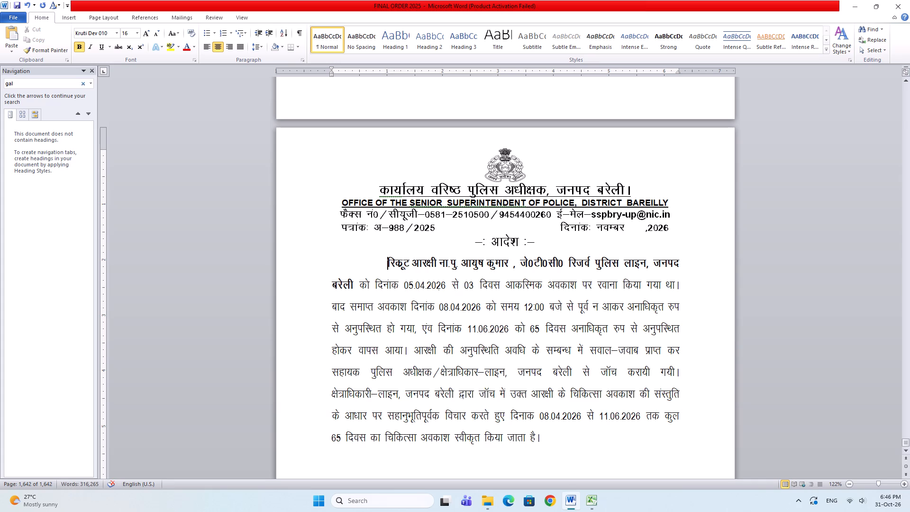
left_click_drag(393, 258, 500, 262)
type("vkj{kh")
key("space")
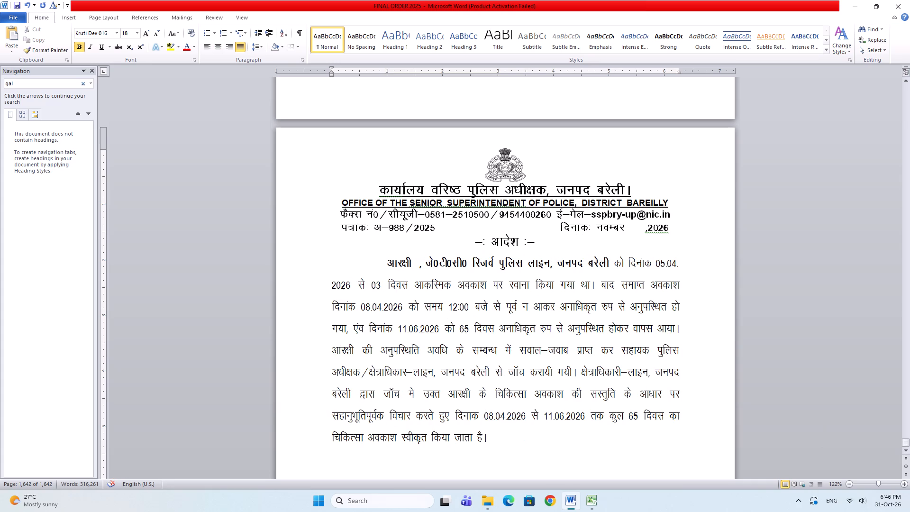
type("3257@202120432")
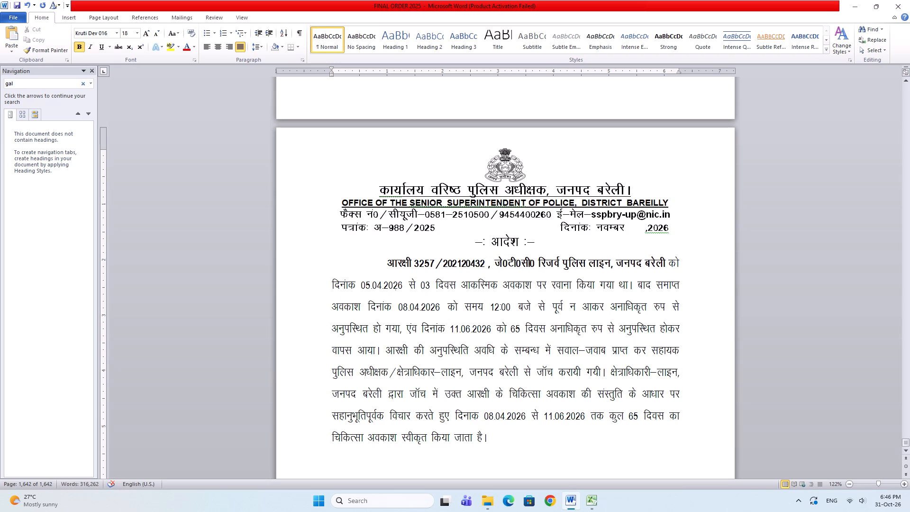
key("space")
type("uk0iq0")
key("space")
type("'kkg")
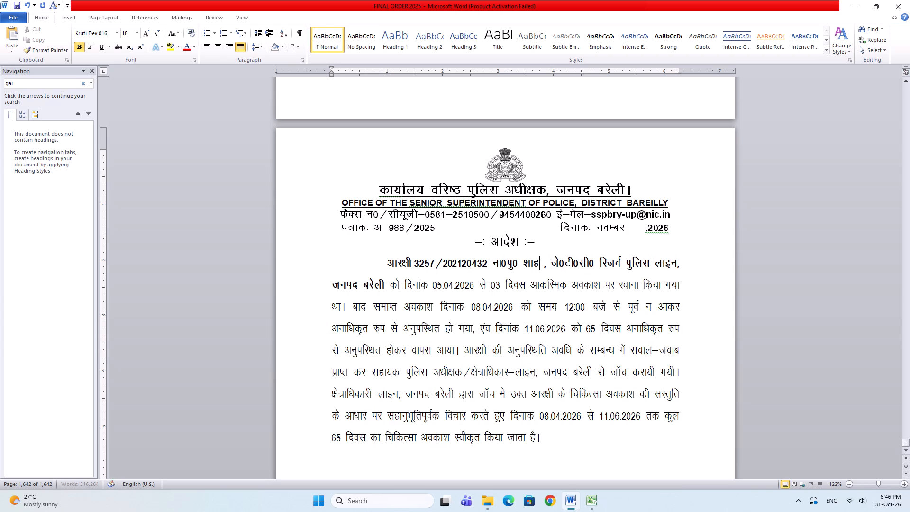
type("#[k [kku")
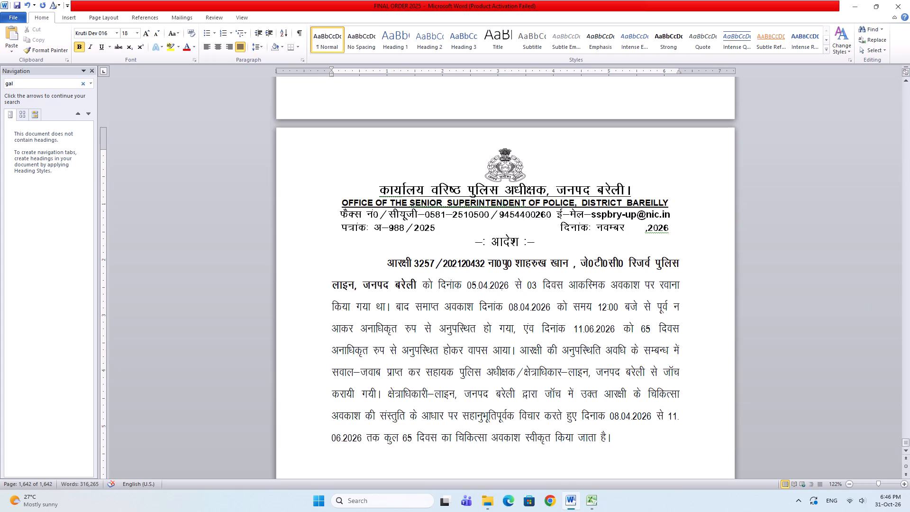
Replace the posting जे0टी0सी0 रिजर्व पुलिस लाइन with थाना सिरौली and remove the space before the comma following the constable's name.
left_click_drag(584, 262, 352, 284)
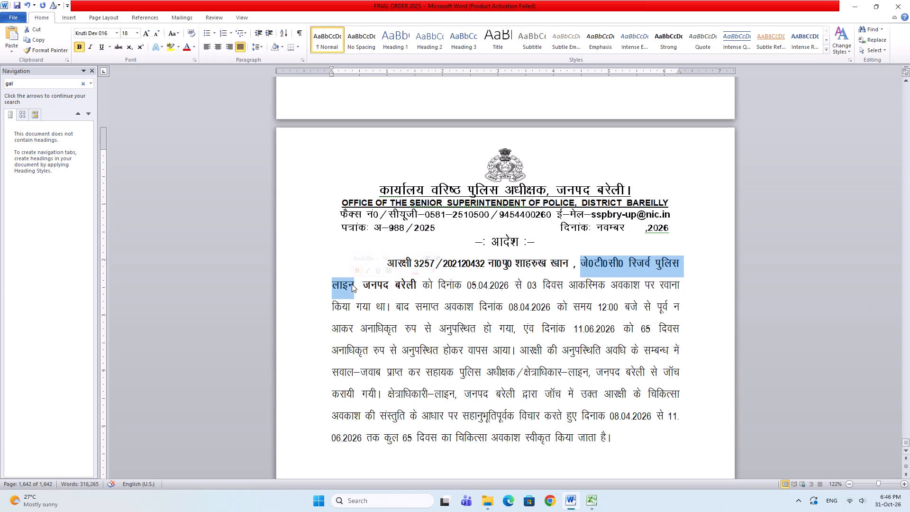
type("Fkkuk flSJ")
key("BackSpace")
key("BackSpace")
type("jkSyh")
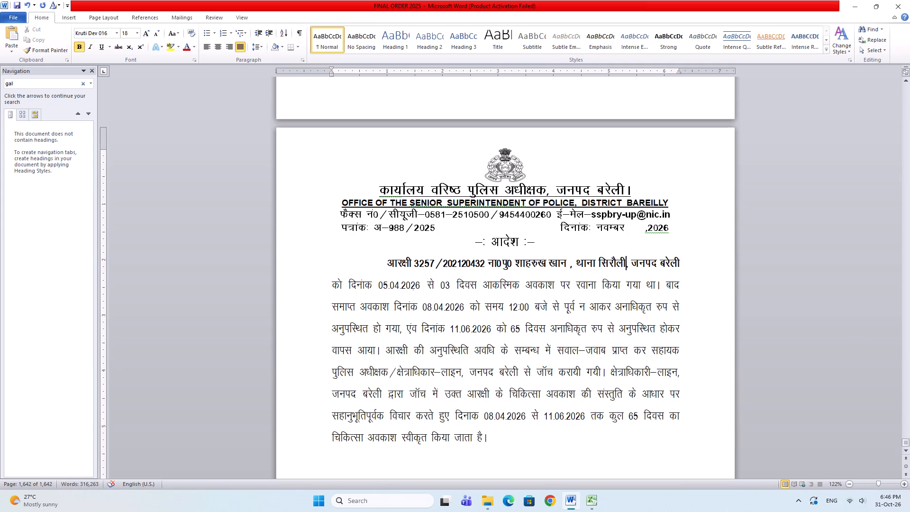
left_click(566, 265)
key("Delete")
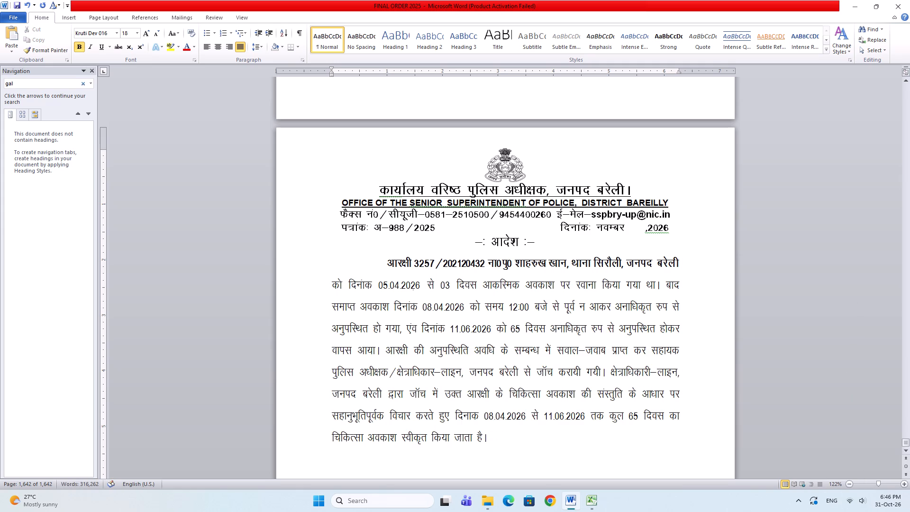
Set the casual leave departure date in order अ-988/2025 to 07.12.2025.
left_click_drag(382, 281, 411, 285)
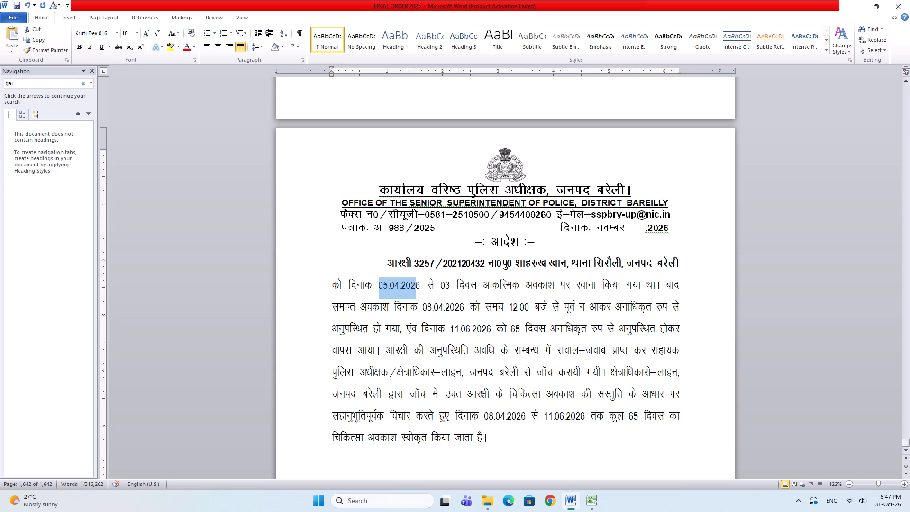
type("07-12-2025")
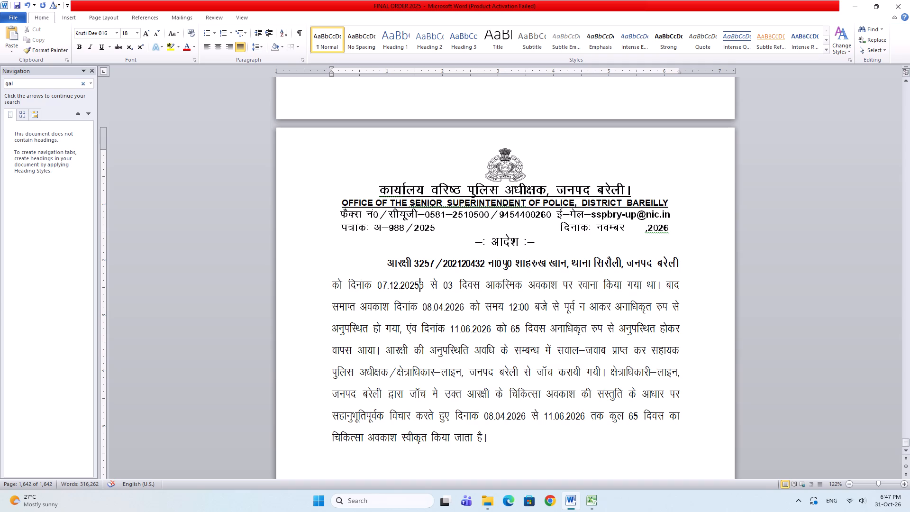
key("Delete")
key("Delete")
In order अ-1124/2026, insert "पूर्व स्वीकृतशुदा आकस्मिक अवकाश को निरस्त करते हुए उपार्जित अवकाश एवं अनुपस्थित" before the final दिनांक 08.04.2026.
scroll(464, 290, "up", 3)
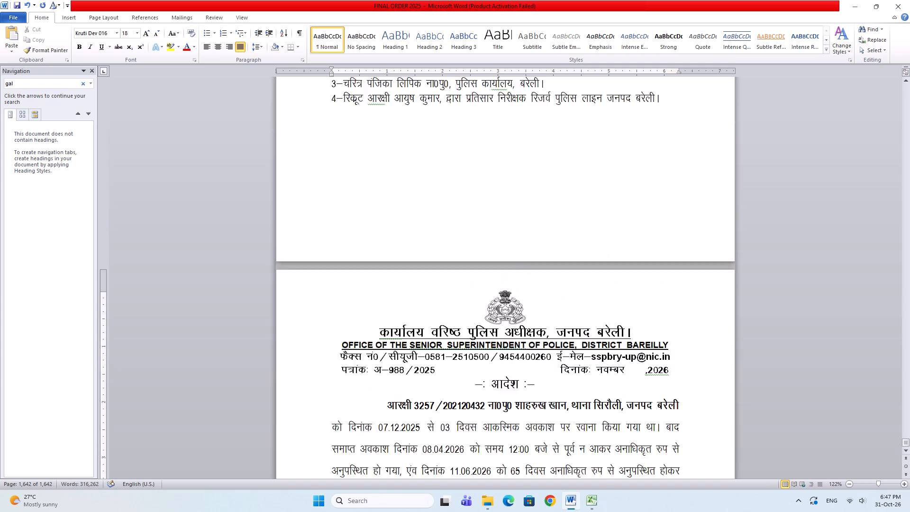
scroll(462, 276, "up", 11)
scroll(462, 211, "up", 3)
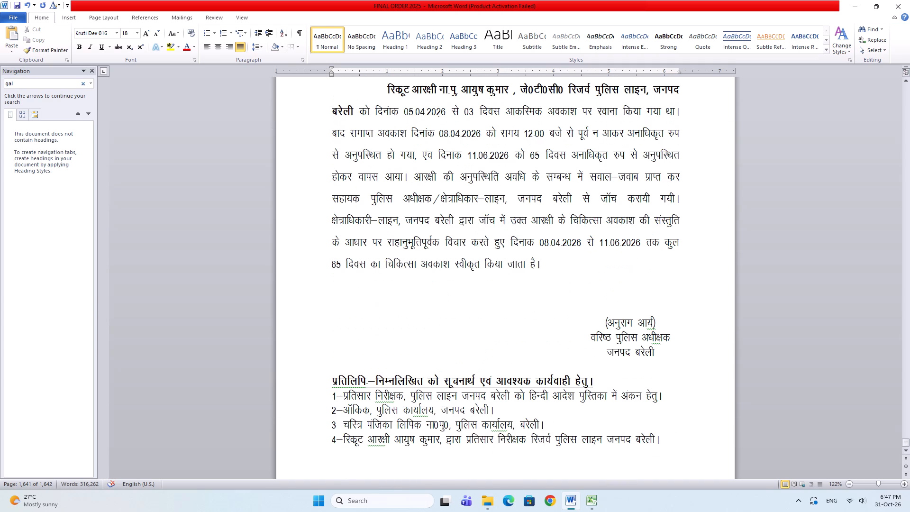
left_click(504, 243)
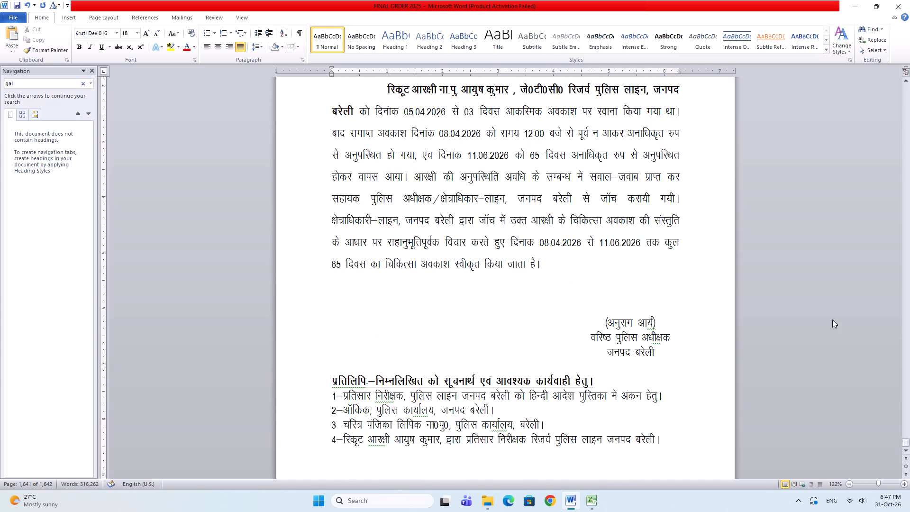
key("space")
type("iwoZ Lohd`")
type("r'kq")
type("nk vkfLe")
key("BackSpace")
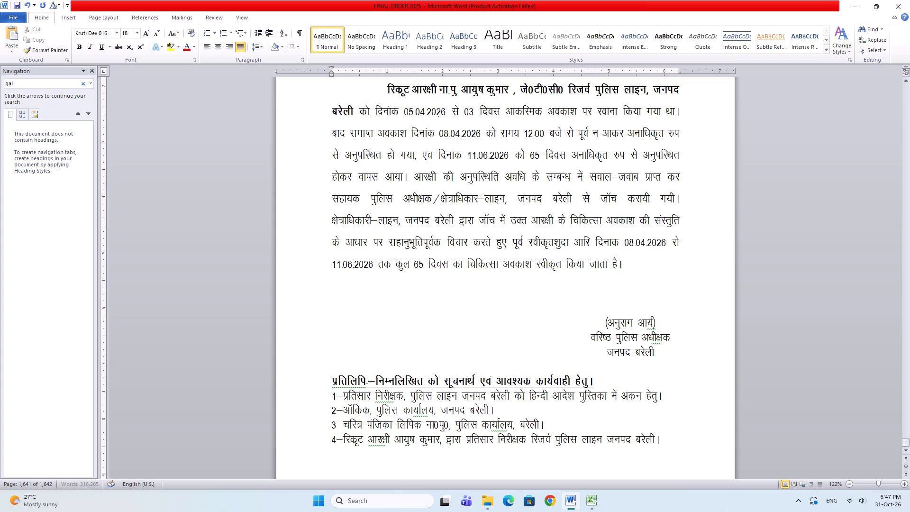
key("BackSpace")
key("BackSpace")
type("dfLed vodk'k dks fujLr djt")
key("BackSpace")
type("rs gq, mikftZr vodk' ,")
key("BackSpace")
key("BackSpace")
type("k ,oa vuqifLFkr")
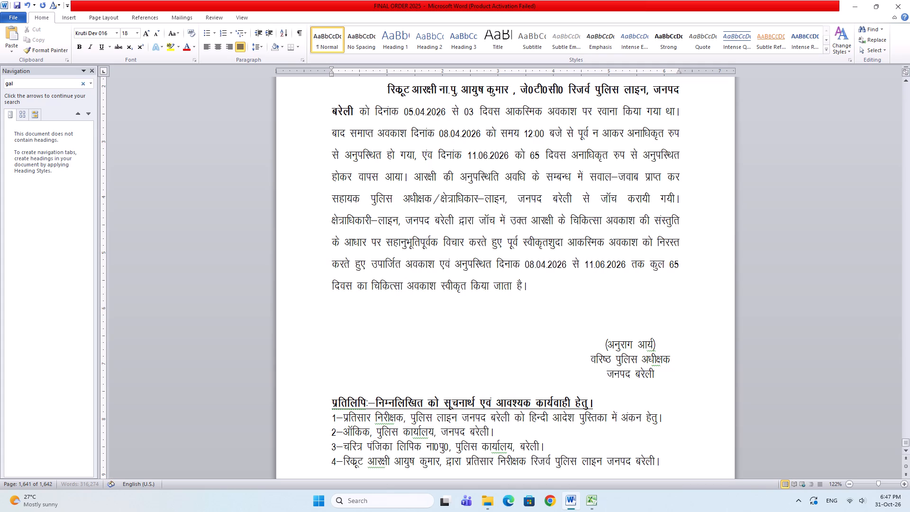
Complete the inserted phrase in order अ-1124/2026 with अवधि after अनुपस्थित.
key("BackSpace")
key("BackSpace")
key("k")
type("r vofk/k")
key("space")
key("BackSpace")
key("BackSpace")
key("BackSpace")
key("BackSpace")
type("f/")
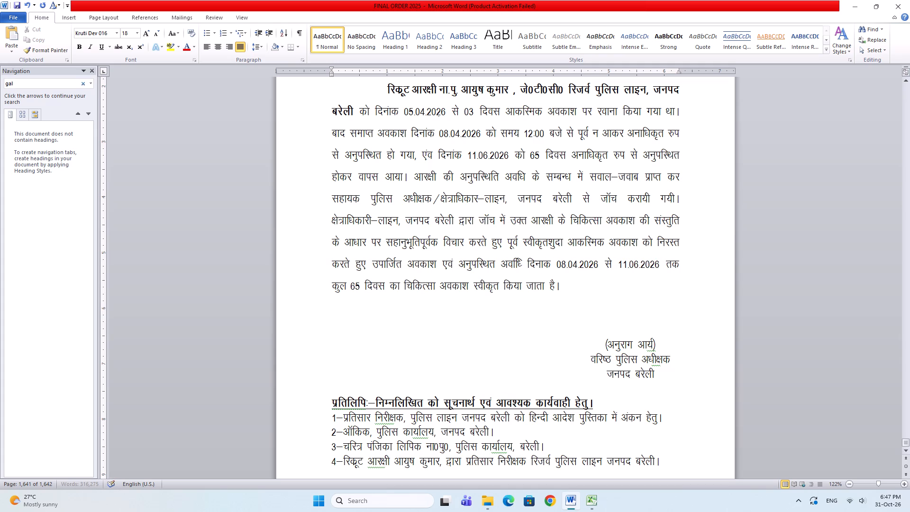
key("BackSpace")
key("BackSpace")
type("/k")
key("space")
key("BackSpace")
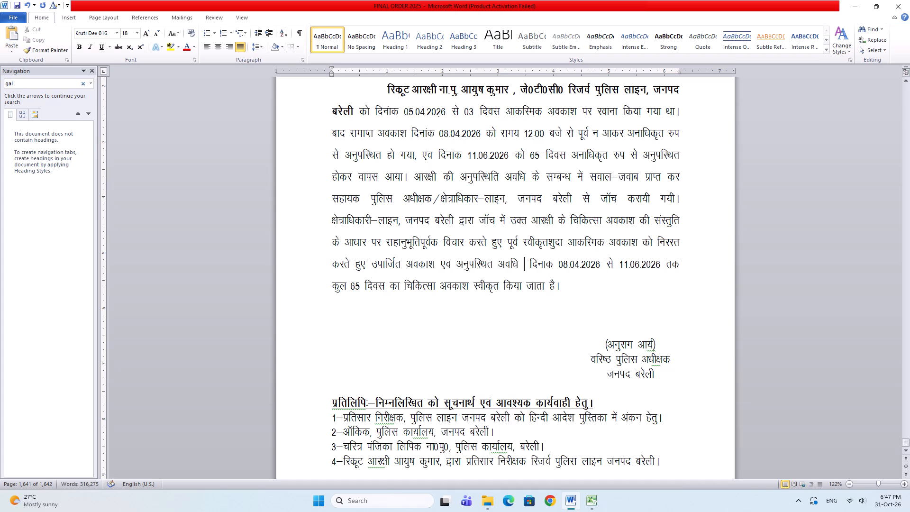
Print only the page containing order अ-1124/2026 and save the document.
scroll(455, 236, "up", 4)
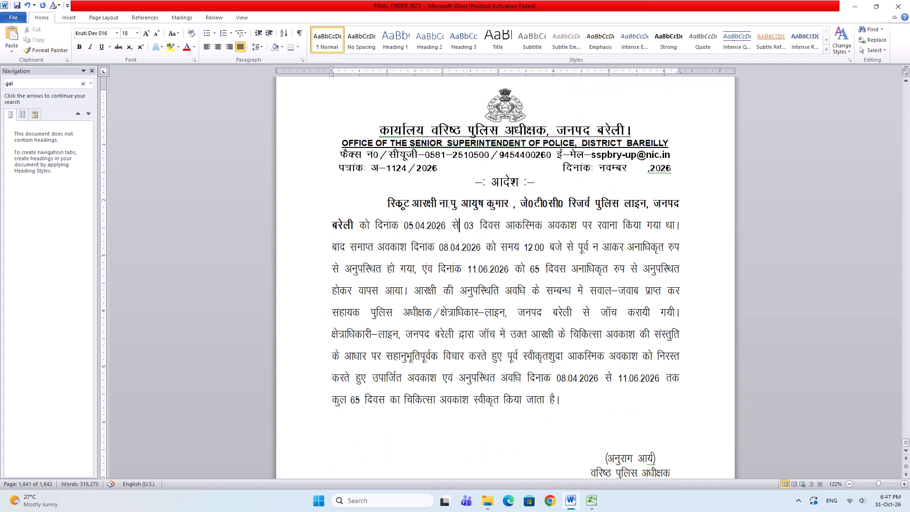
left_click(456, 236)
key("ctrl+p")
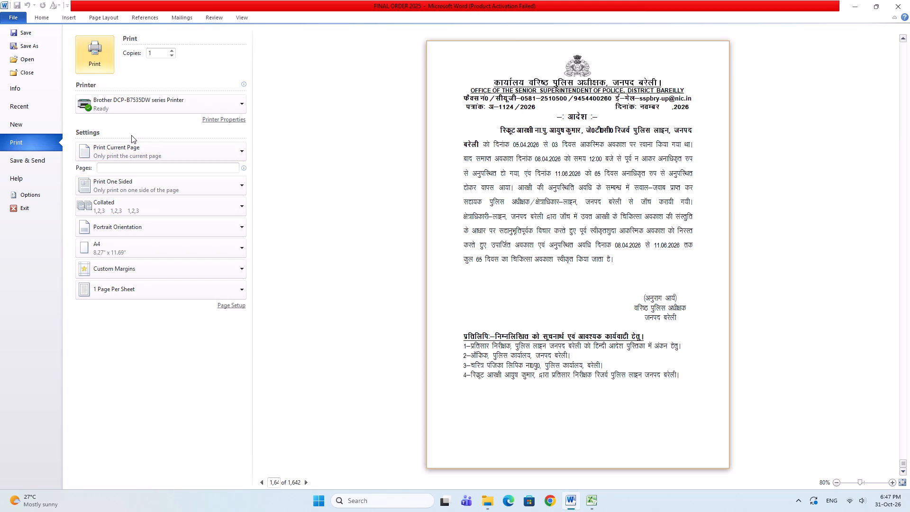
left_click(97, 62)
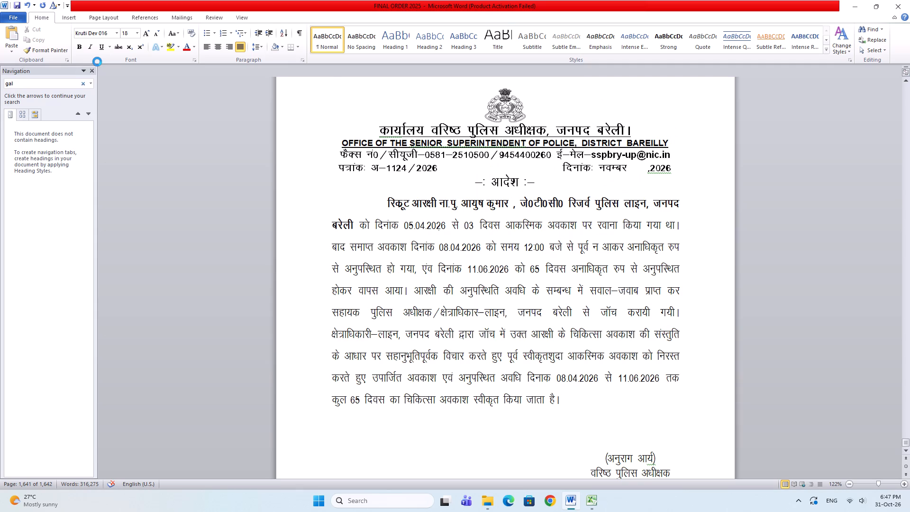
key("ctrl+s")
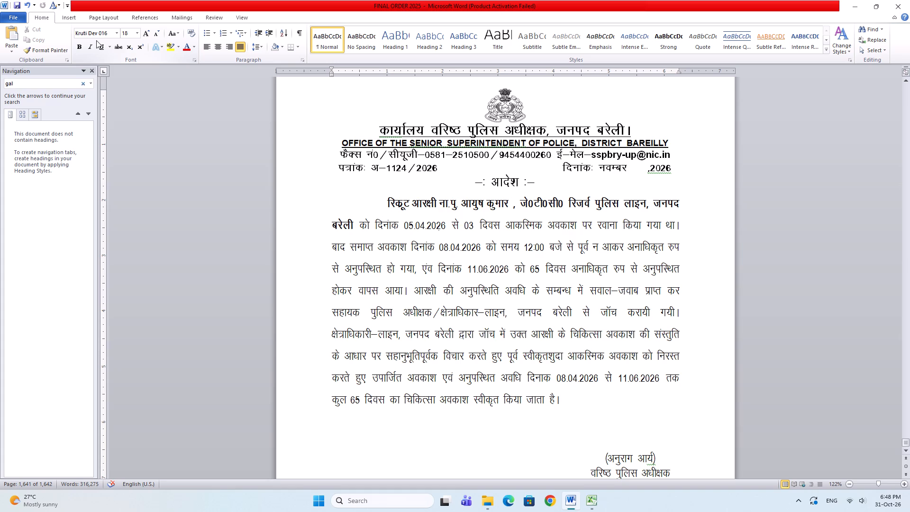
In order अ-988/2025, set the casual leave to 08 days and its end date to 15.12.2025.
scroll(304, 169, "down", 20)
scroll(304, 169, "down", 2)
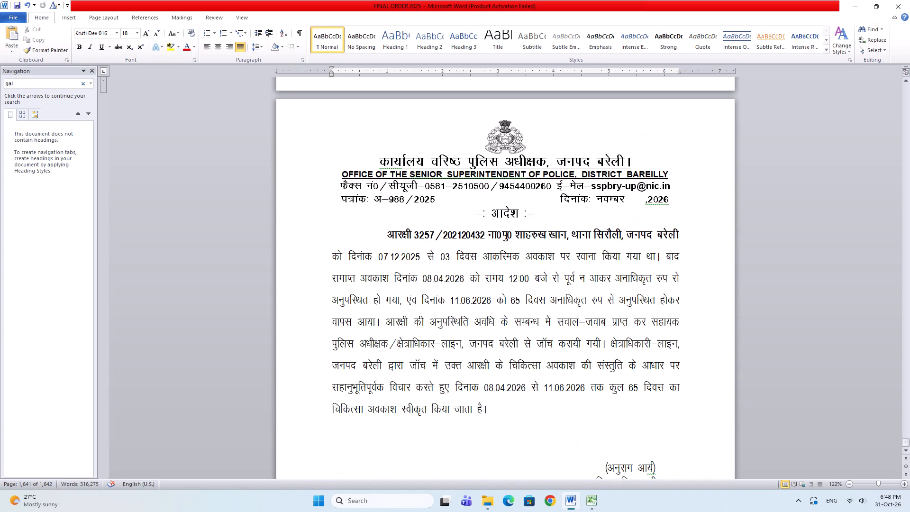
left_click(451, 250)
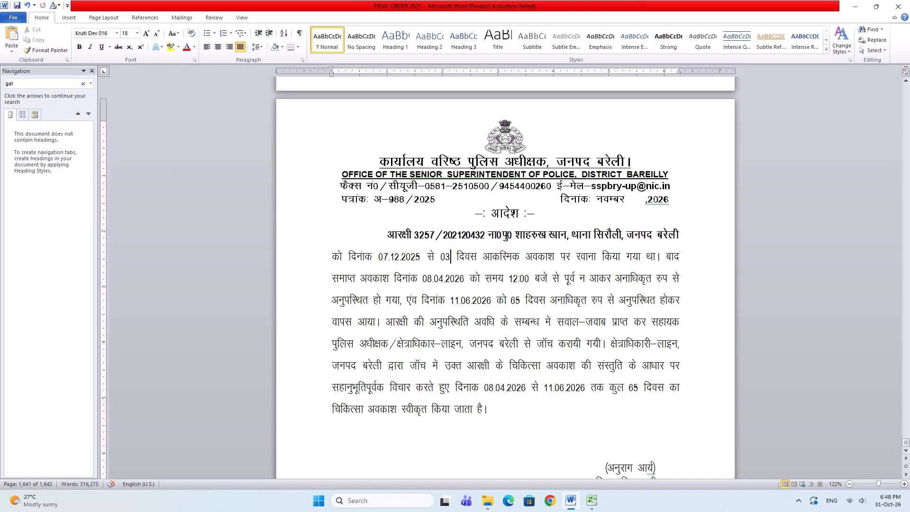
key("BackSpace")
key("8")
left_click_drag(421, 277, 453, 276)
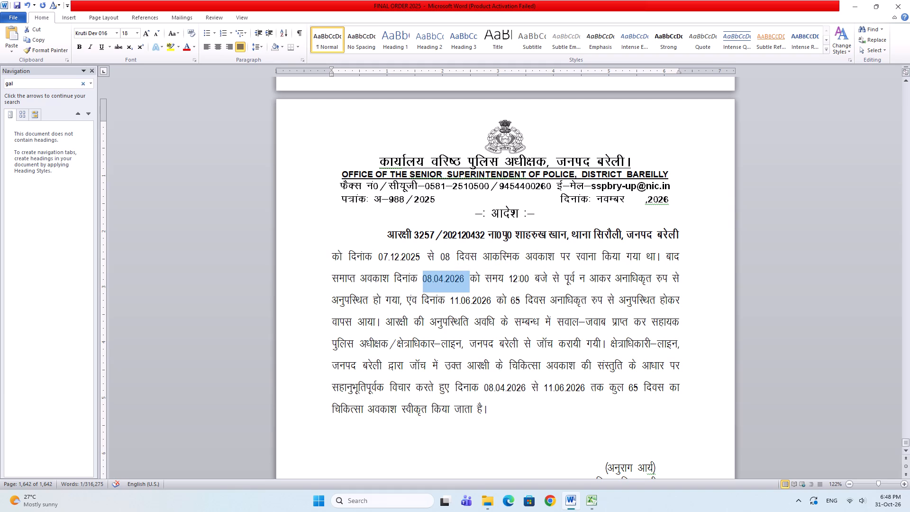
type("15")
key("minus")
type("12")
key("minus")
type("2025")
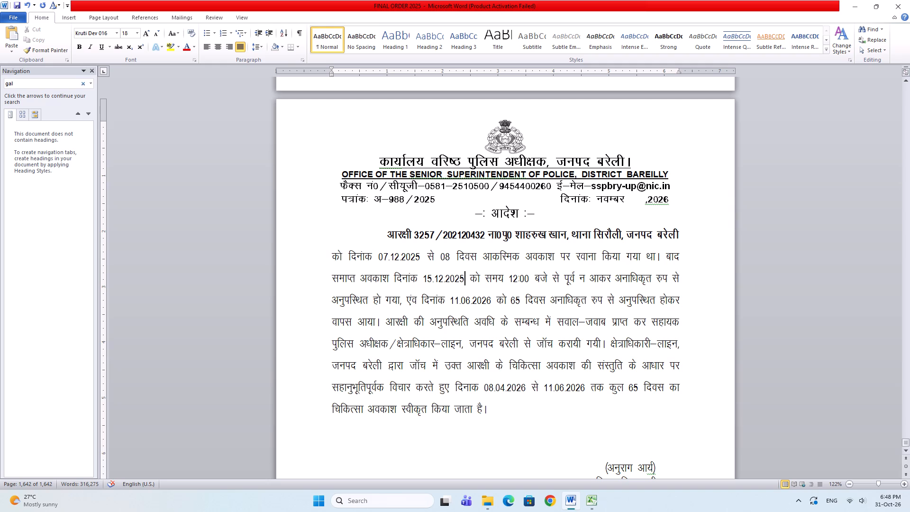
left_click_drag(453, 298, 492, 300)
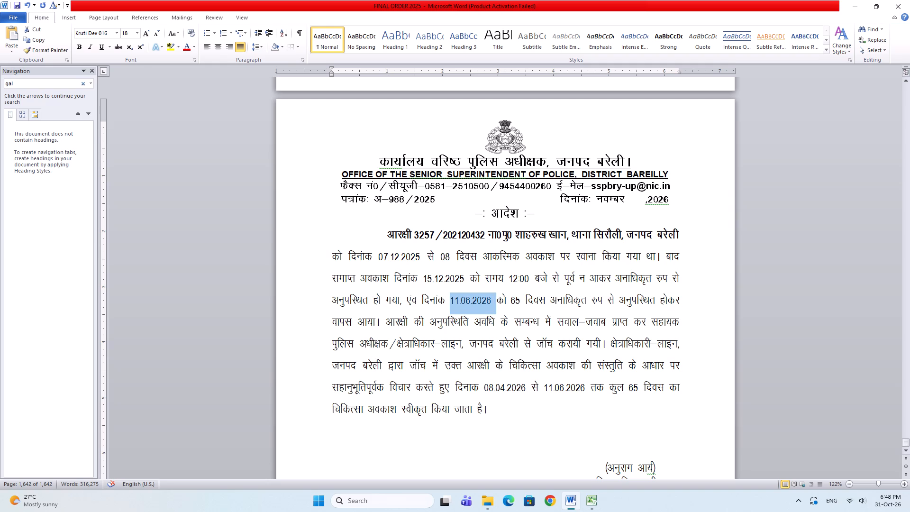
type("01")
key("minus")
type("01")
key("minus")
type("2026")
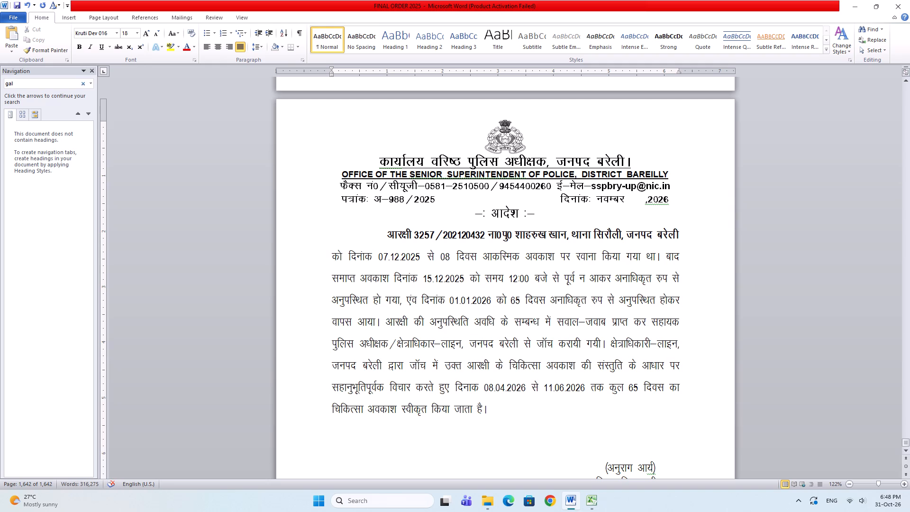
left_click_drag(511, 300, 519, 300)
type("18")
Replace the inquiry officer सहायक पुलिस अधीक्षक/क्षेत्राधिकार-लाइन with क्षेत्राधिकारी आंवला in order अ-988/2025.
left_click_drag(652, 320, 406, 350)
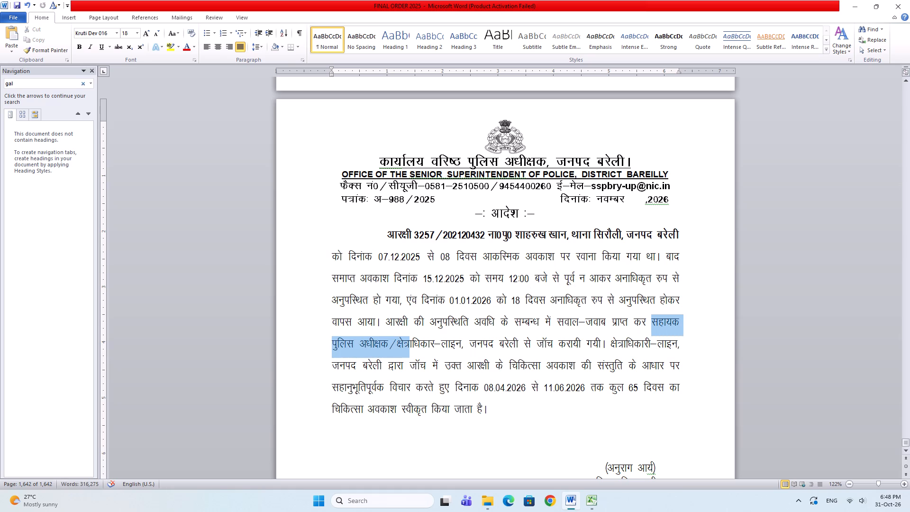
left_click_drag(406, 350, 446, 346)
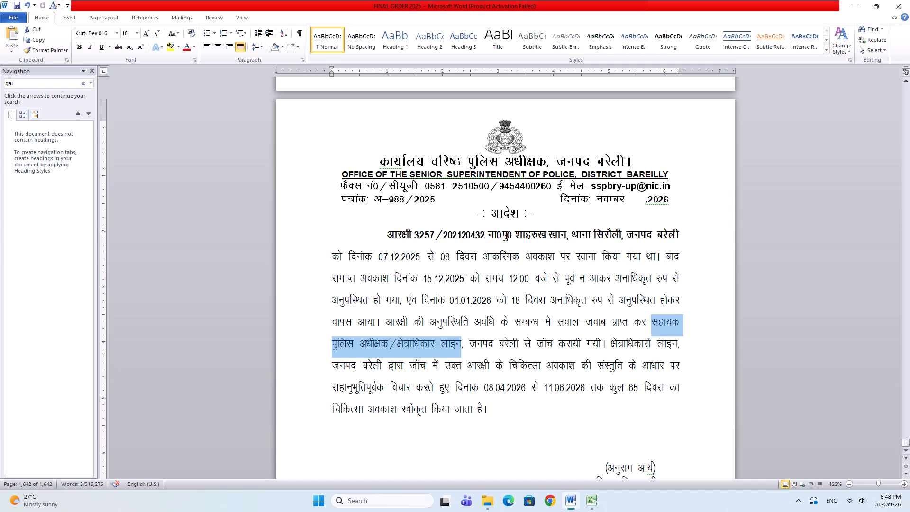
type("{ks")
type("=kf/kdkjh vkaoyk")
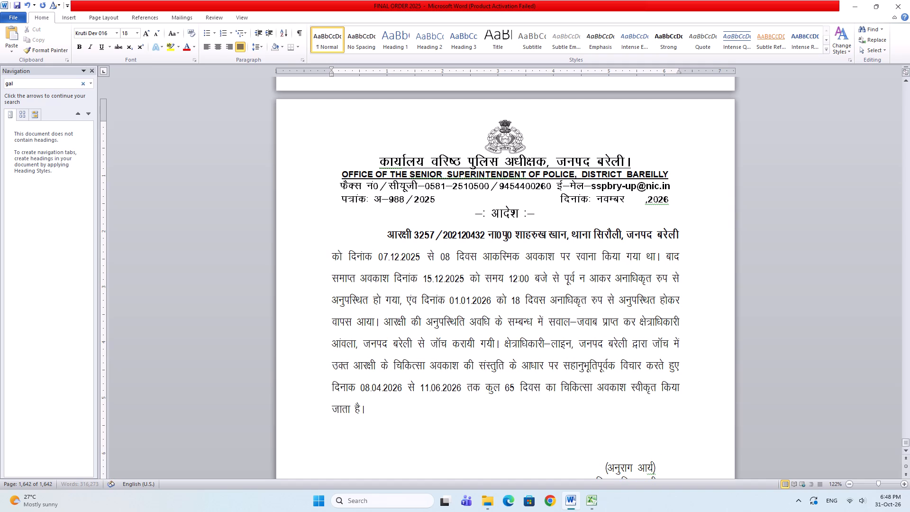
In the recommendation sentence of order अ-988/2025, replace -लाइन, after क्षेत्राधिकारी with आवंला and a comma.
left_click(544, 339)
key("Delete")
key("Delete")
key("Delete")
key("Delete")
key("Delete")
key("Delete")
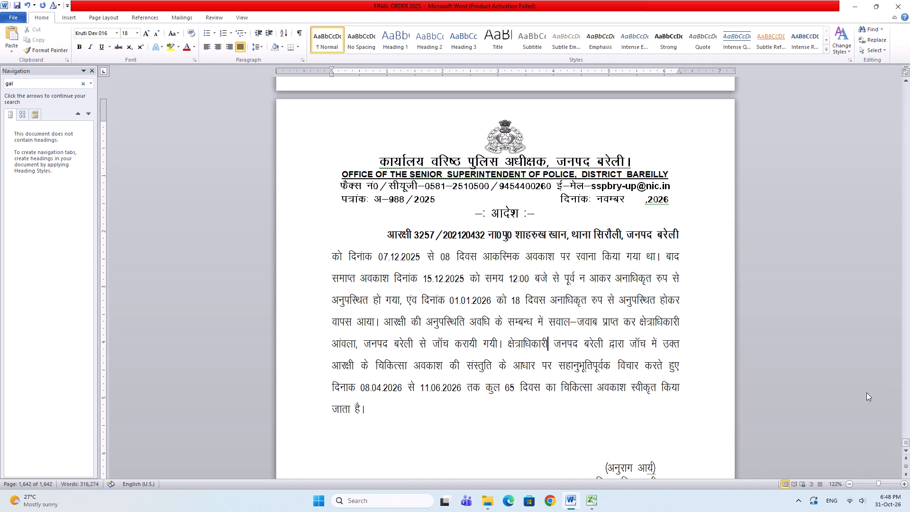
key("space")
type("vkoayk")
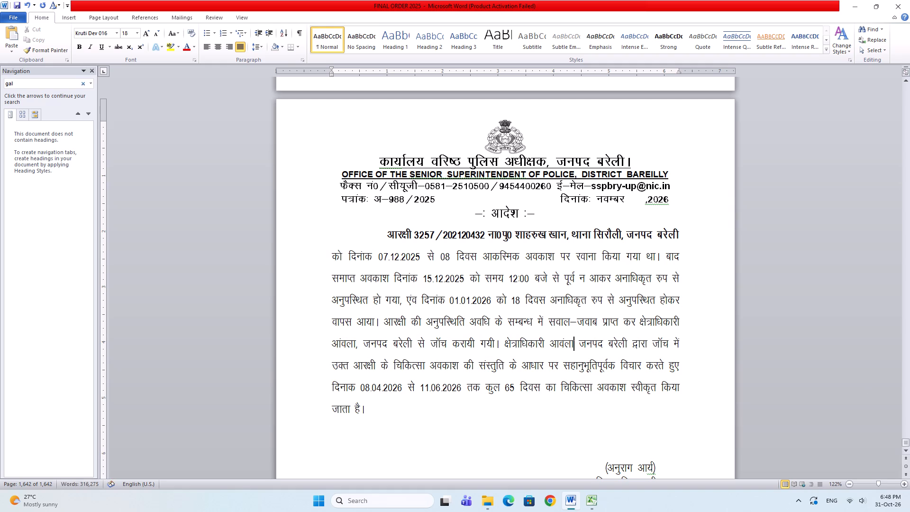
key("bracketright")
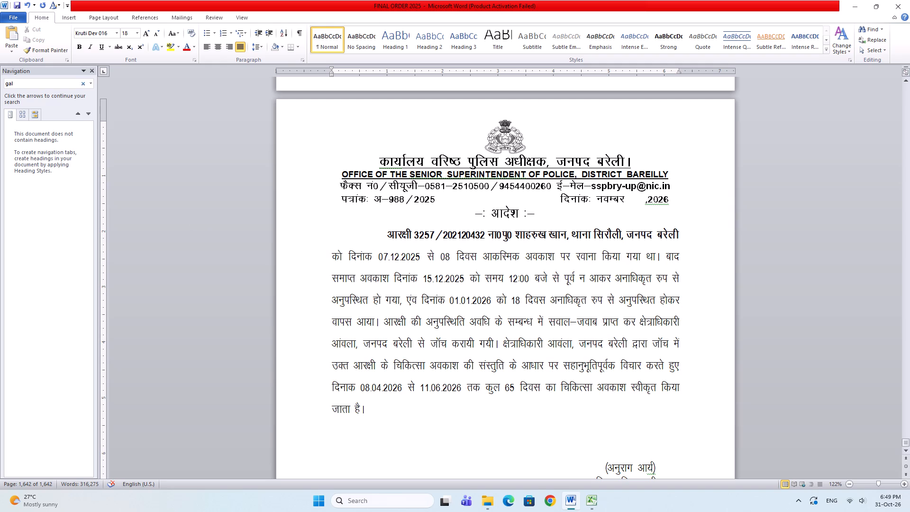
Copy "पूर्व स्वीकृतशुदा आकस्मिक अवकाश को निरस्त करते हुए उपार्जित अवकाश एवं अनुपस्थित अवधि" from order अ-1124/2026 into order अ-988/2025 before the final दिनांक.
left_click(680, 366)
scroll(584, 274, "up", 6)
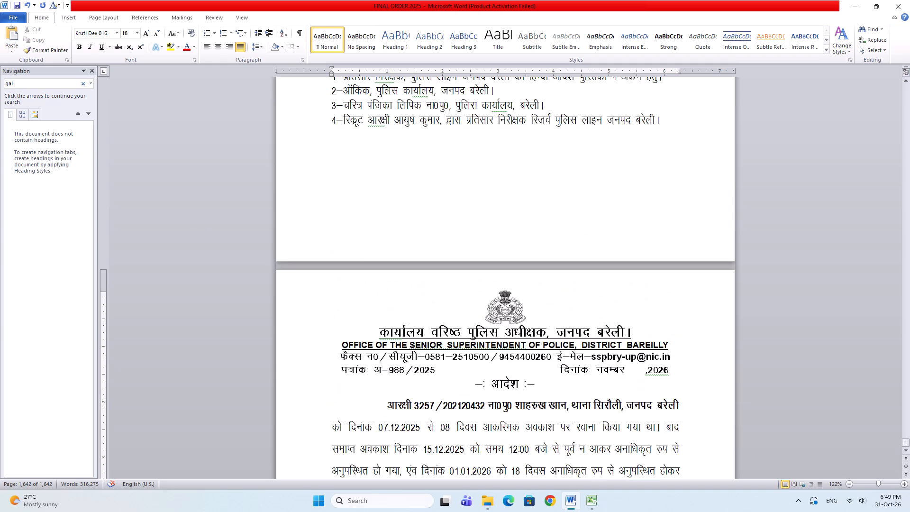
scroll(580, 272, "up", 9)
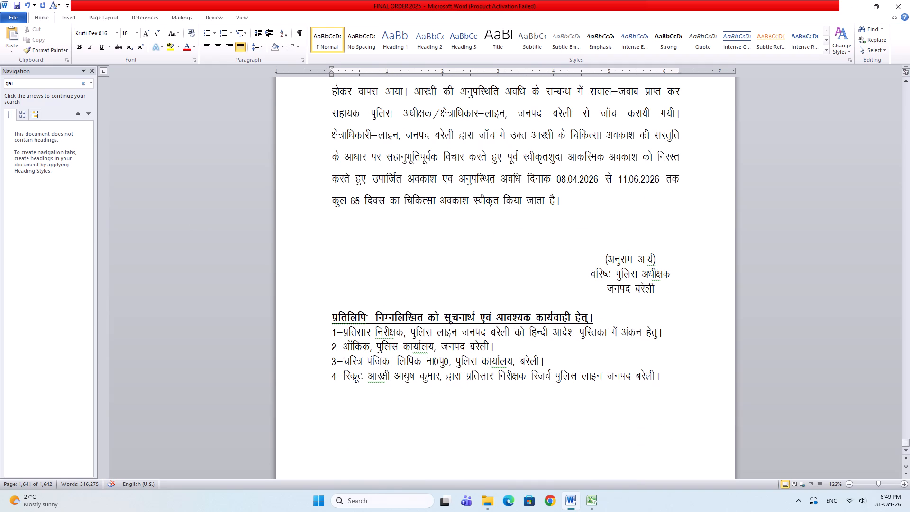
left_click_drag(506, 156, 522, 180)
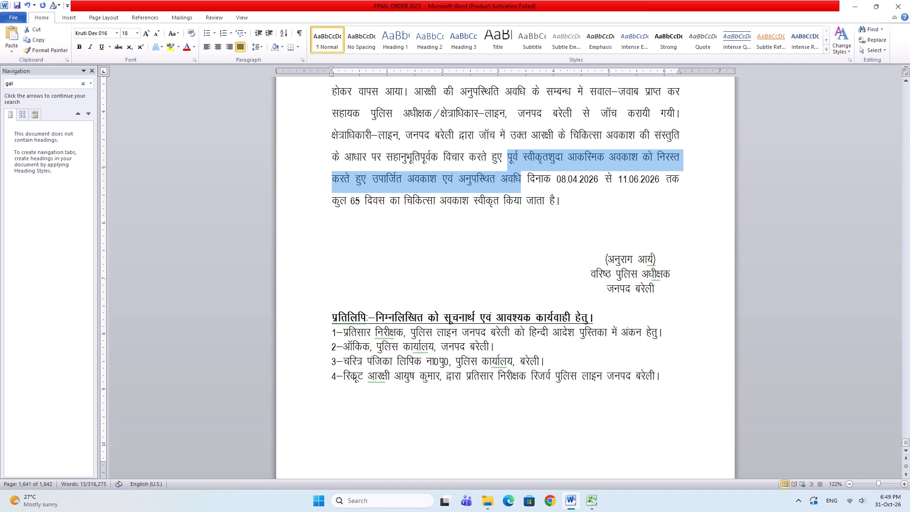
key("ctrl+c")
scroll(520, 192, "down", 18)
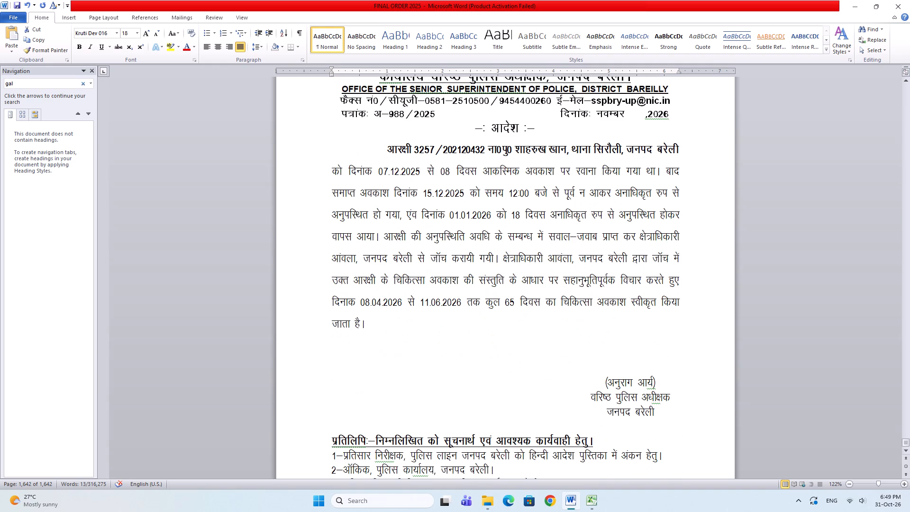
left_click(685, 281)
key("ctrl+v")
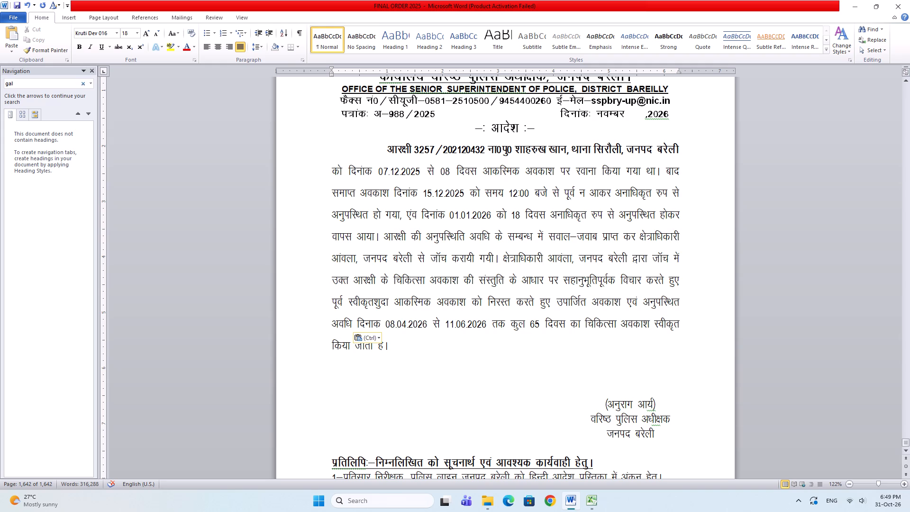
left_click(383, 322)
left_click(383, 322)
left_click_drag(385, 322, 418, 327)
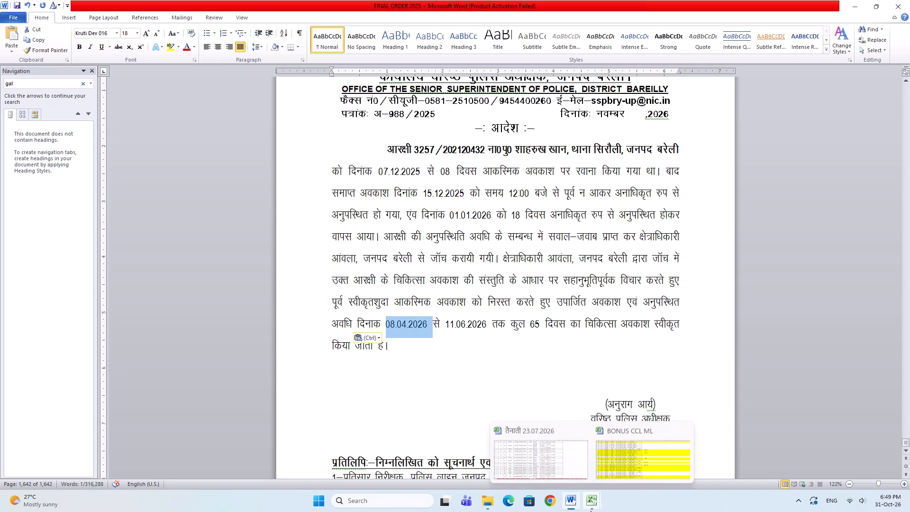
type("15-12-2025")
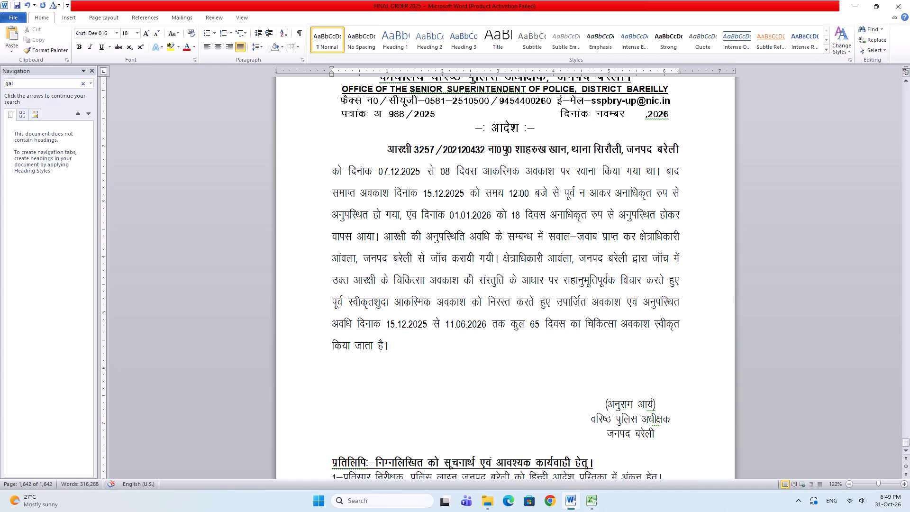
left_click_drag(446, 321, 481, 321)
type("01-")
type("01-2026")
left_click_drag(531, 322, 540, 322)
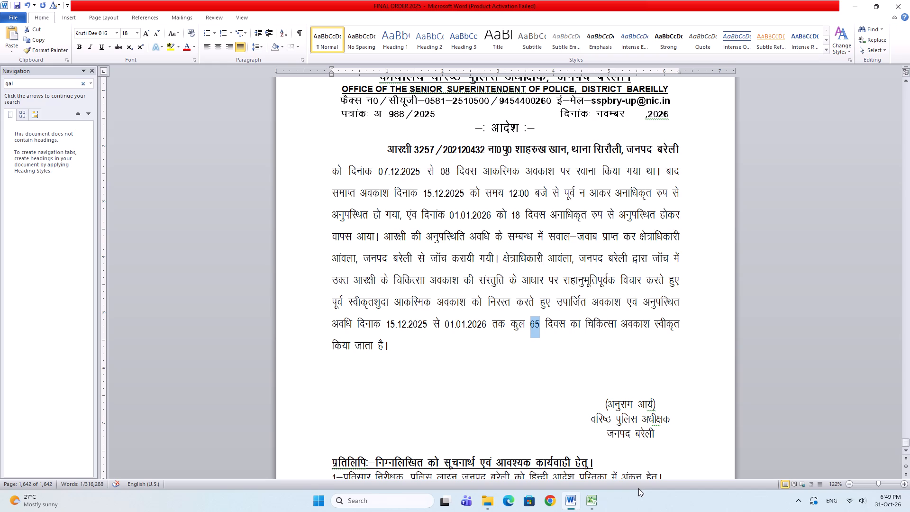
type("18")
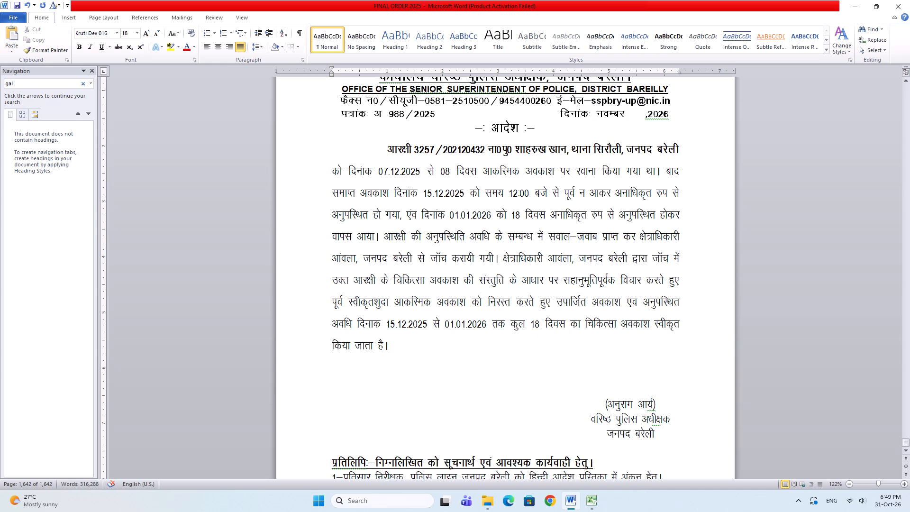
In copy-list item 4 of order अ-988/2025, replace the recruit and पुलिस लाइन routing with this order's constable number, ना0पु0, name and द्वारा.
scroll(540, 299, "down", 6)
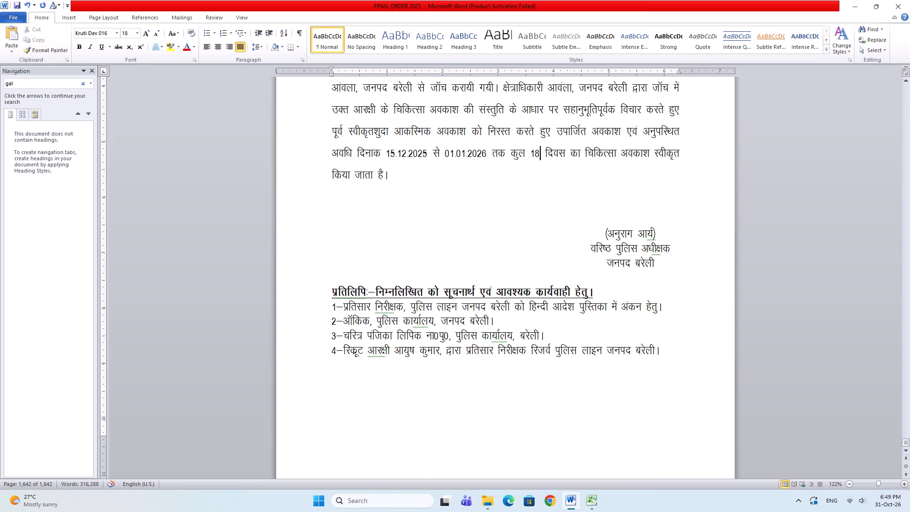
left_click_drag(342, 347, 473, 352)
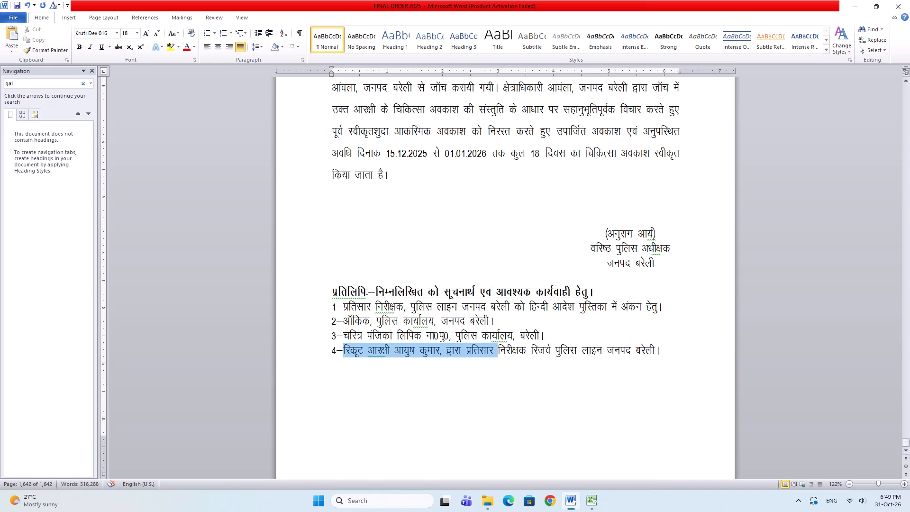
left_click_drag(473, 352, 592, 348)
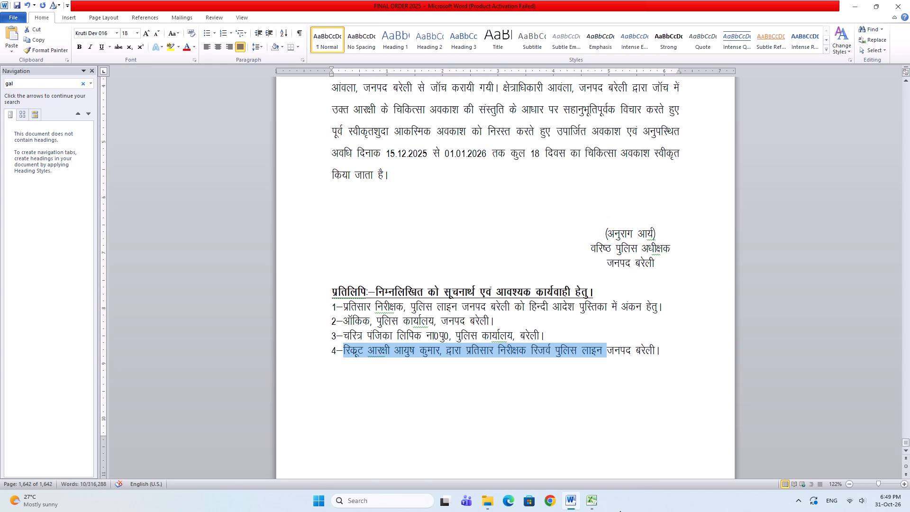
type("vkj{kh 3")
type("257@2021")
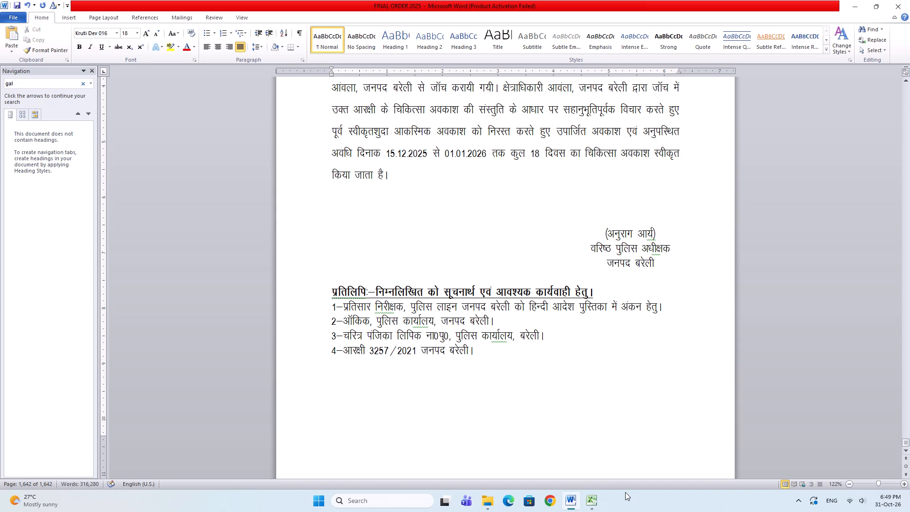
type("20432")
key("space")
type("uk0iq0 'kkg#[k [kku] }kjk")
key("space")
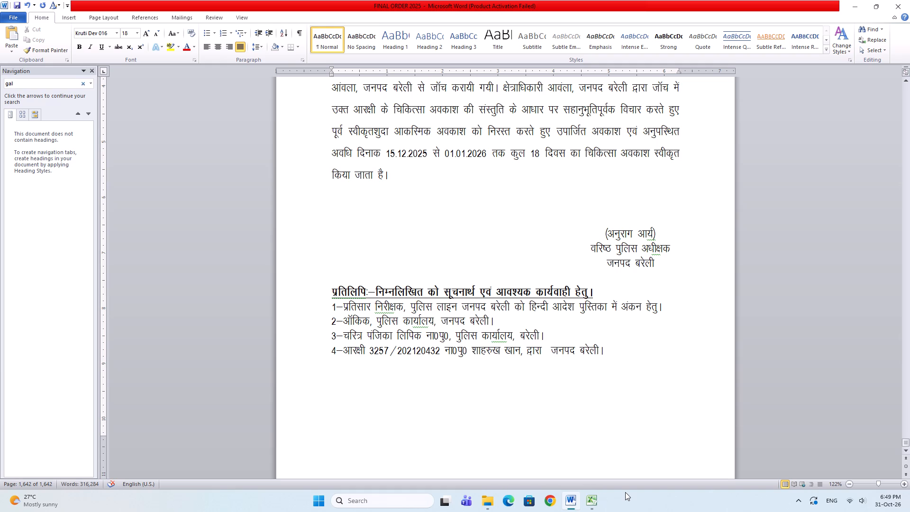
Complete copy-list item 4 with प्रभारी निरीक्षक थाना सिरौली and place जनपद बरेली on an indented new line.
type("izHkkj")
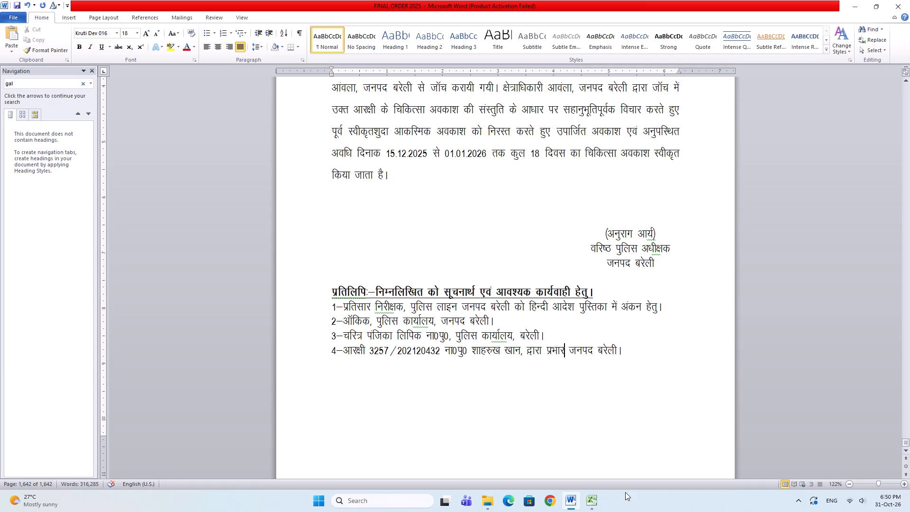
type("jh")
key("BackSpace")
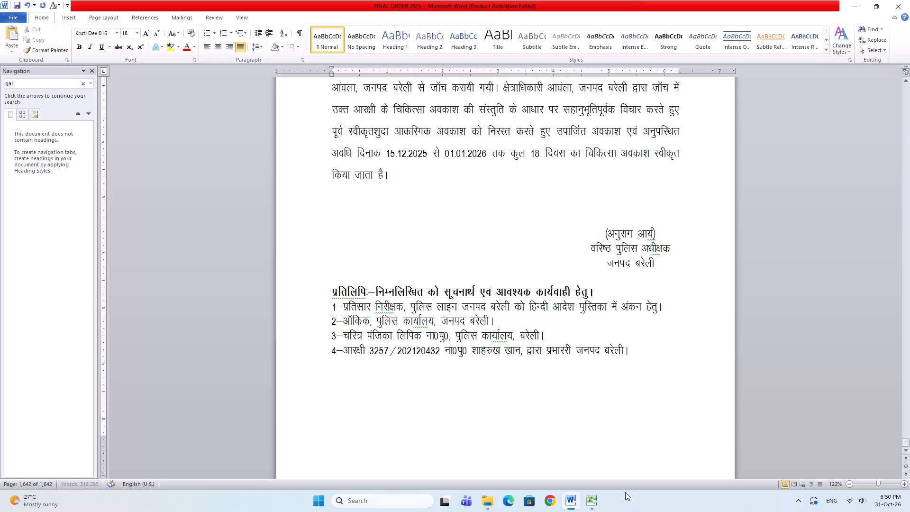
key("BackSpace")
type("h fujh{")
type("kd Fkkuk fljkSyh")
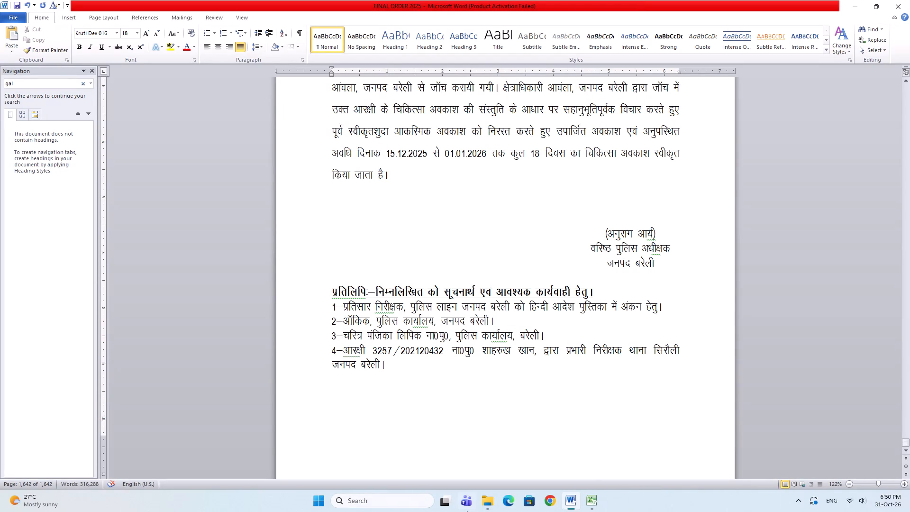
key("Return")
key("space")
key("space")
Print one copy of the current page containing order अ-988/2025 and save the document.
scroll(437, 343, "up", 5)
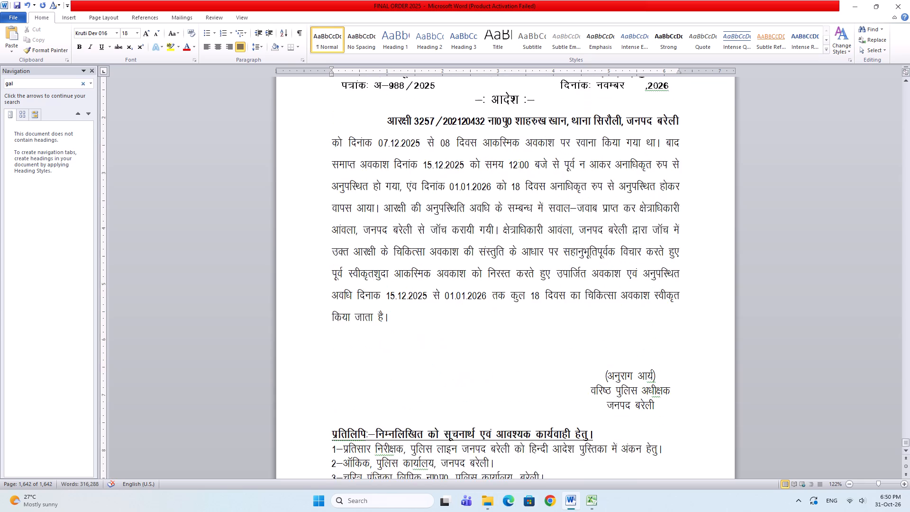
scroll(442, 288, "up", 4)
left_click(441, 283)
key("ctrl+bracketleft")
key("ctrl+p")
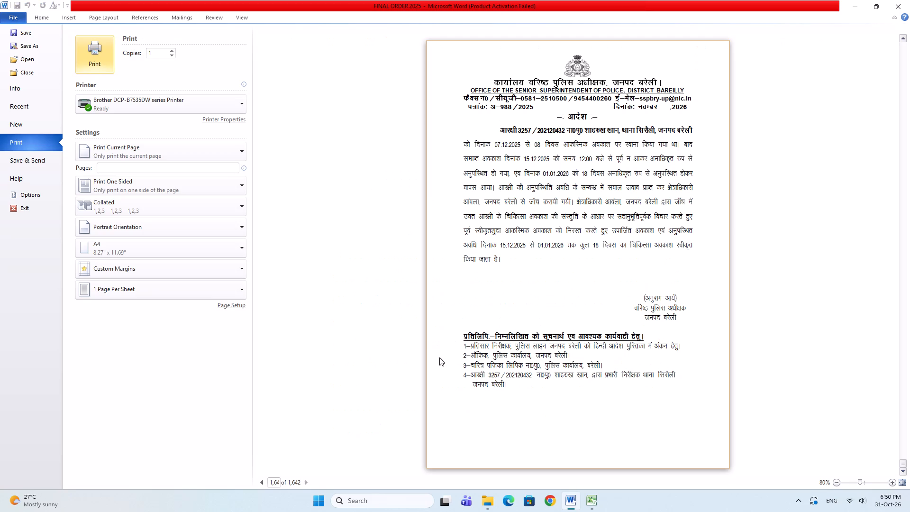
left_click(103, 57)
key("ctrl+s")
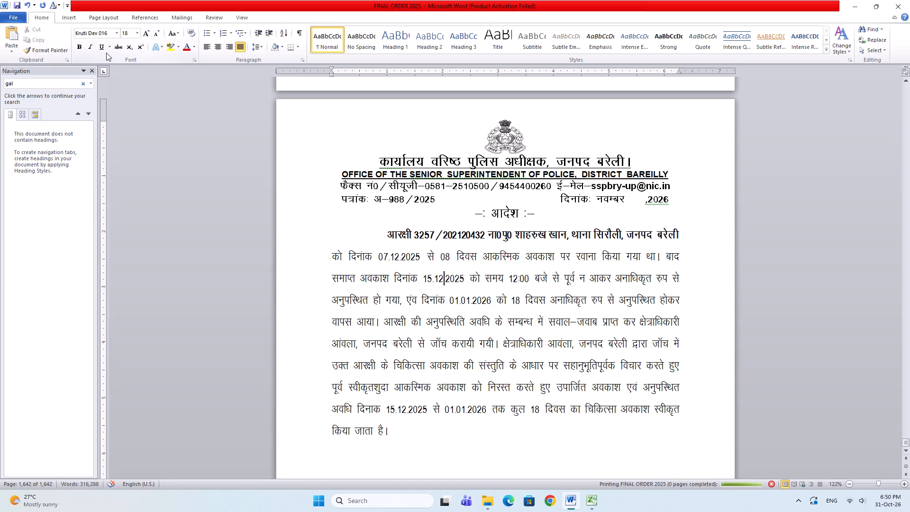
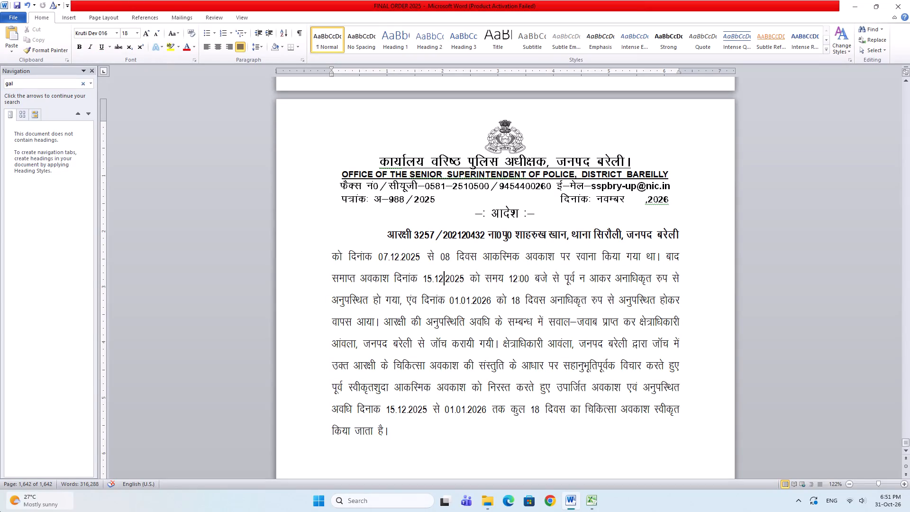
Save FINAL ORDER 2025, close it, and close the remaining folder window to reach the desktop.
key("ctrl+s")
left_click(897, 5)
left_click(895, 3)
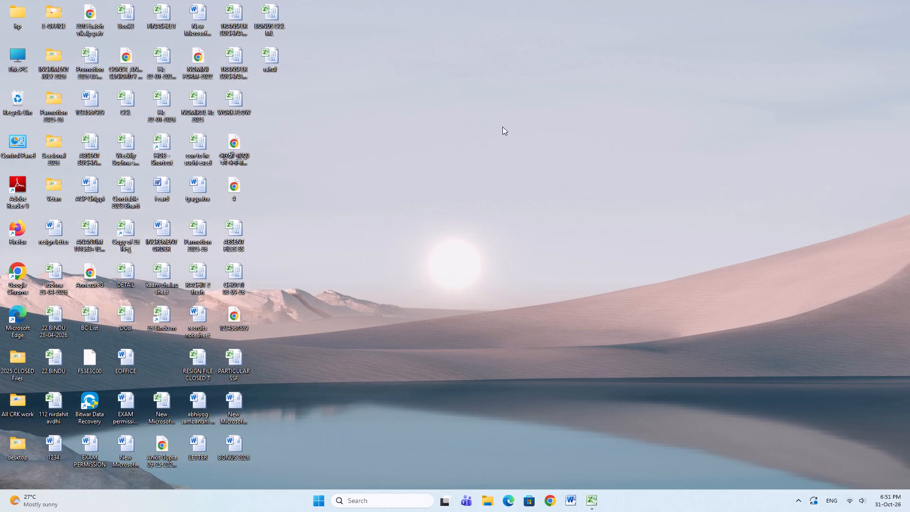
Open the RELIVING ORDER document from the CRK CP WORK TOTAL folder inside CRK CP on Local Disk (D:).
double_click(16, 60)
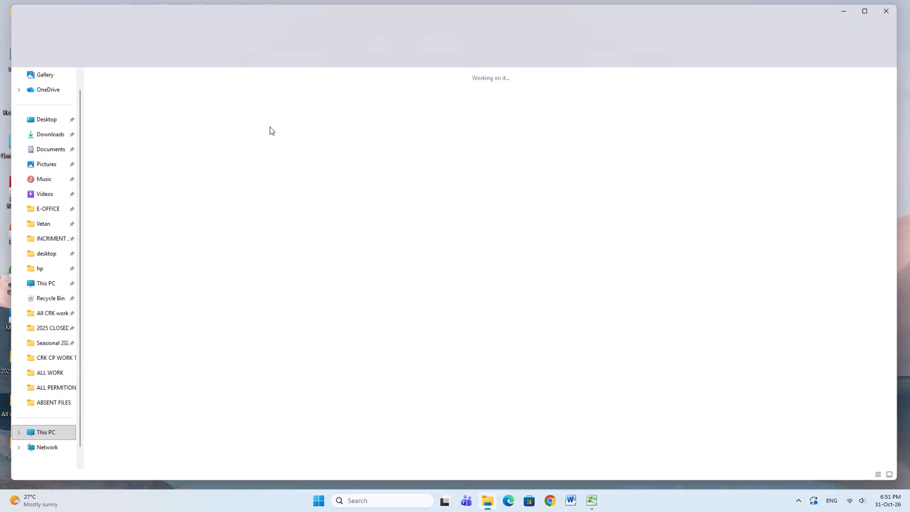
double_click(261, 101)
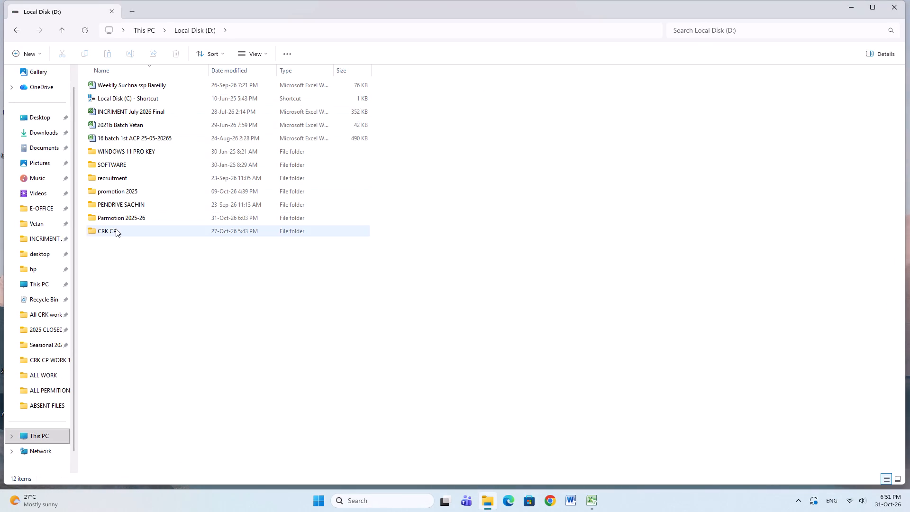
double_click(116, 229)
double_click(132, 126)
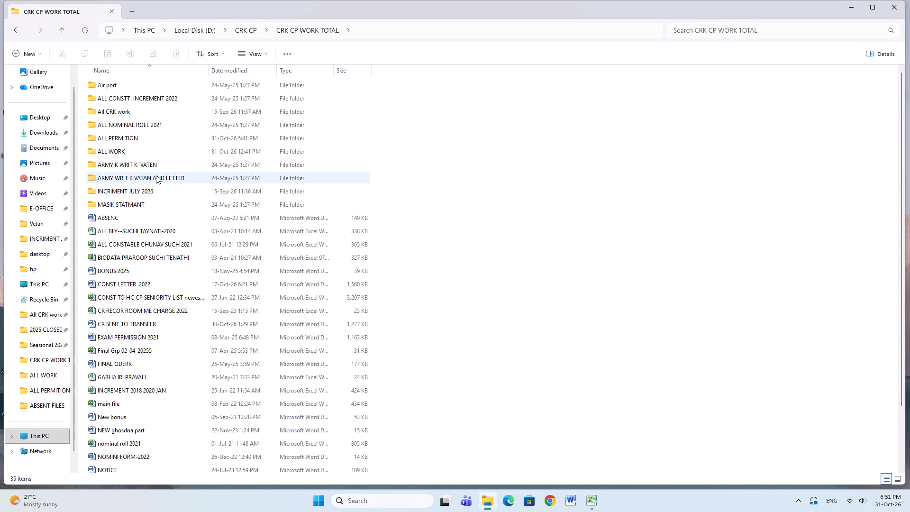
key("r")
key("Return")
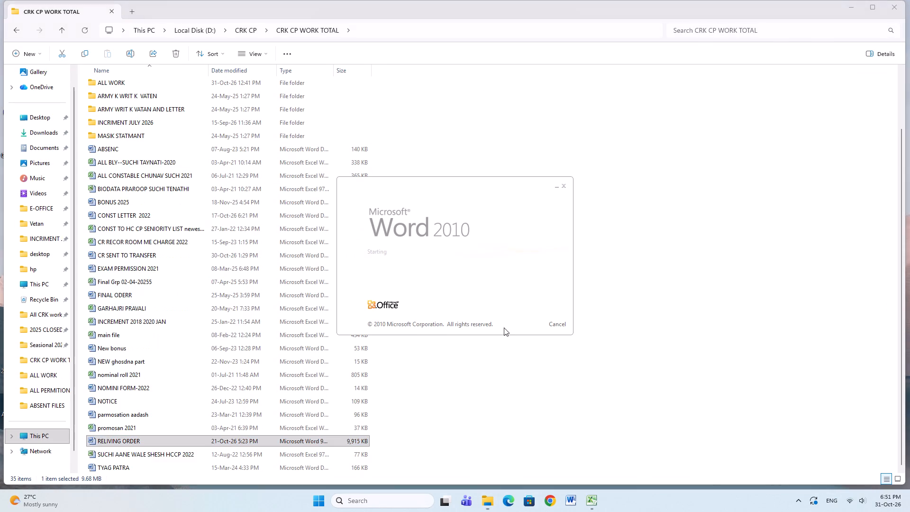
Search the document for सम्बद्व and go back through the last matches to attachment order स-667/2026.
key("ctrl+f")
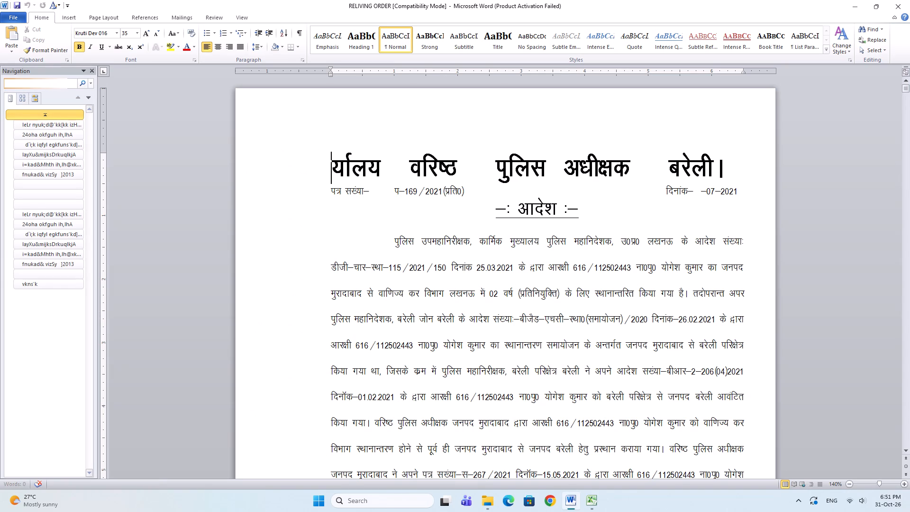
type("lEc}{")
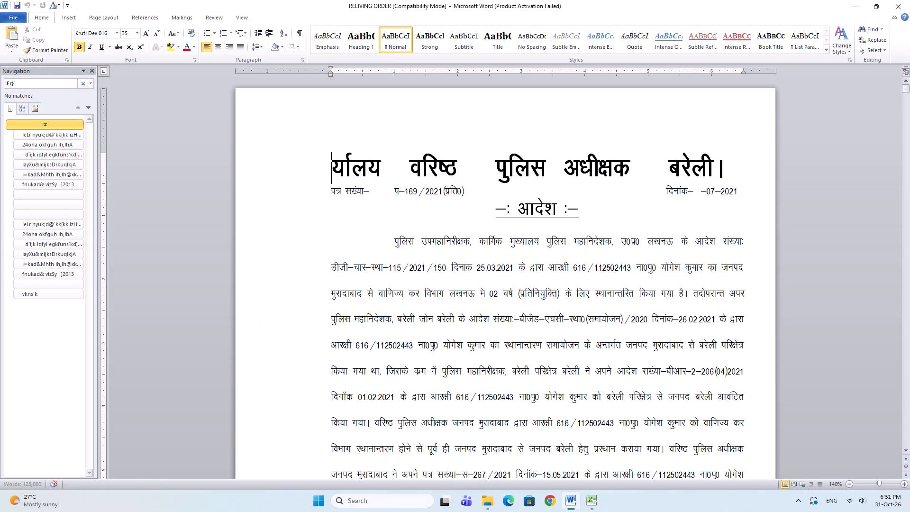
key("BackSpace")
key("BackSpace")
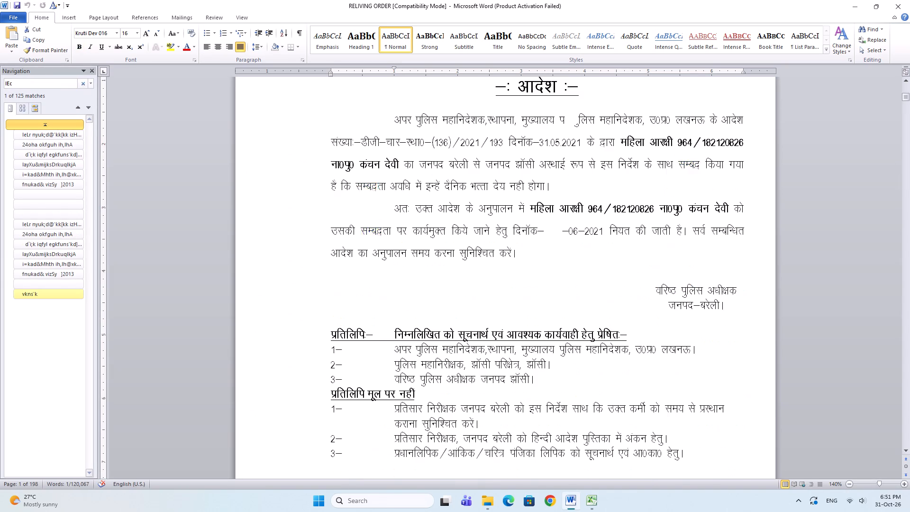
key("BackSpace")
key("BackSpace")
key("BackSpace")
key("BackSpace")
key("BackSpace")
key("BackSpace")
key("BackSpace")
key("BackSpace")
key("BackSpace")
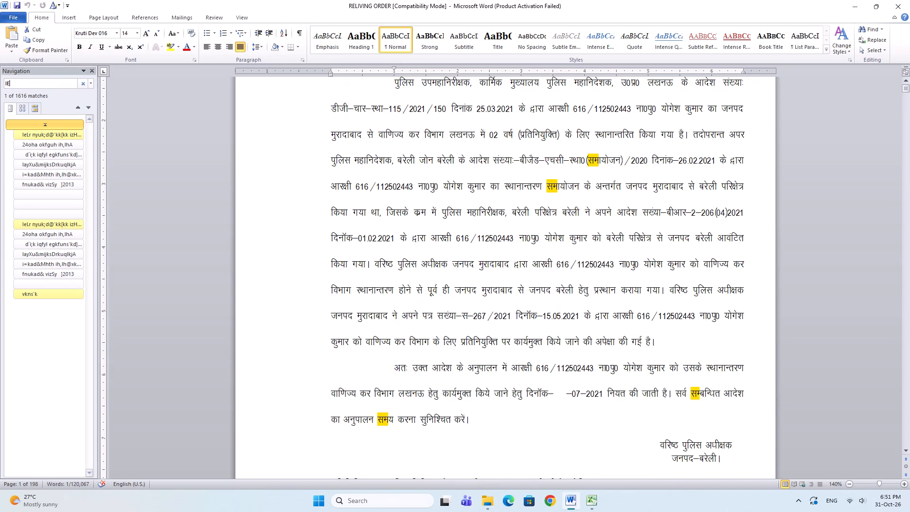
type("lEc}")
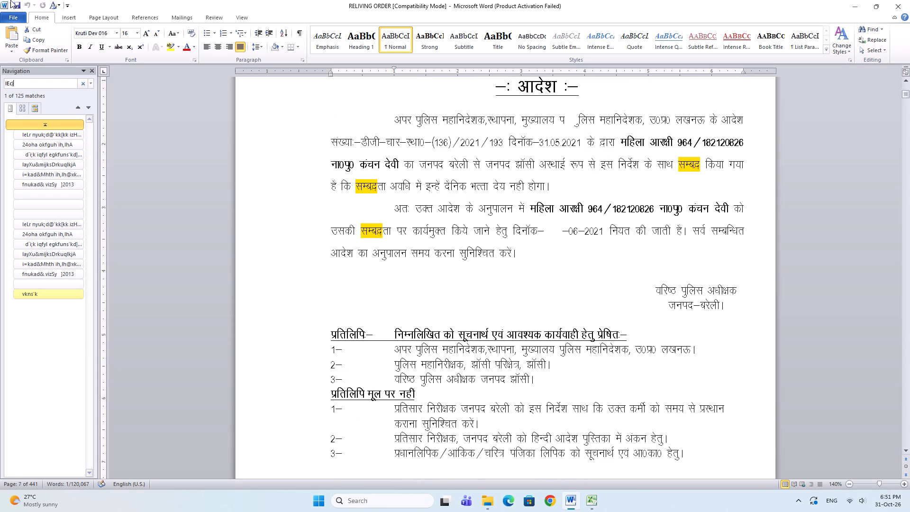
left_click(79, 110)
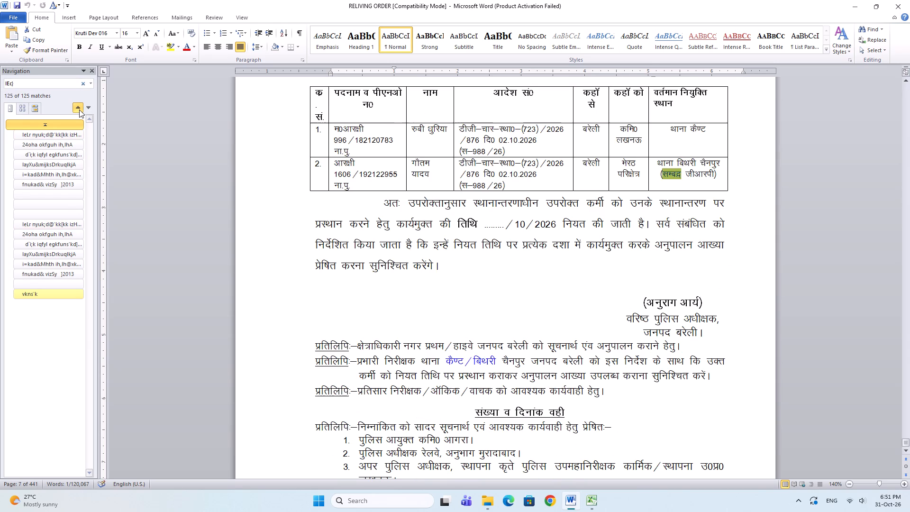
left_click(79, 110)
left_click(79, 110)
left_click(79, 110)
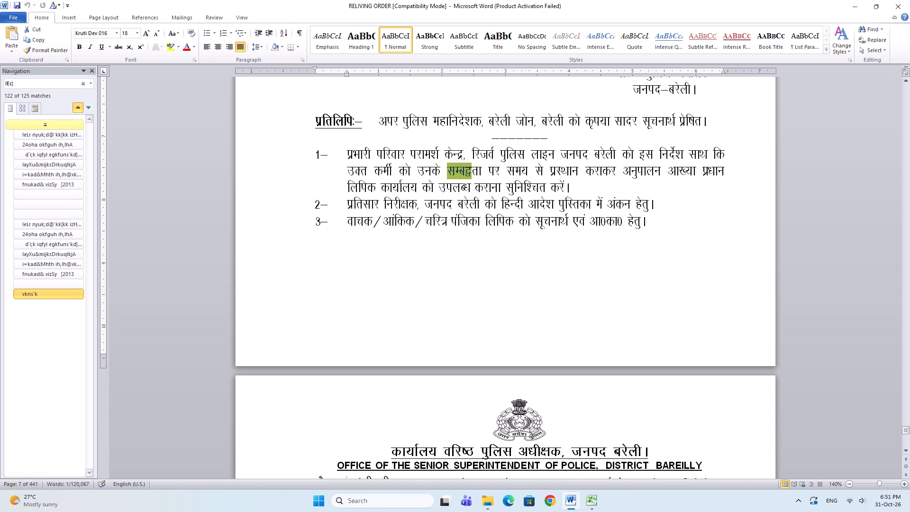
scroll(400, 183, "up", 11)
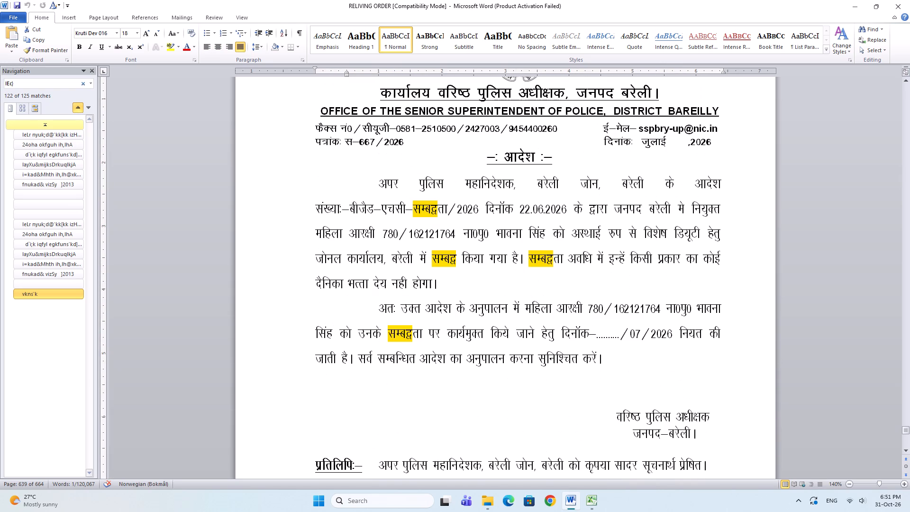
scroll(449, 180, "up", 5)
Copy the whole of order स-667/2026, from emblem to copy list, onto a new unnumbered page at the document's end.
left_click_drag(474, 210, 559, 427)
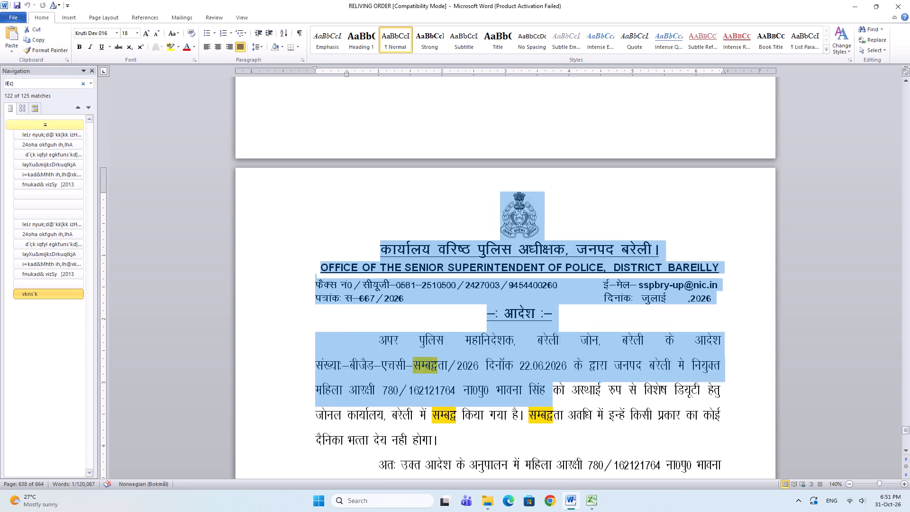
left_click_drag(559, 427, 646, 437)
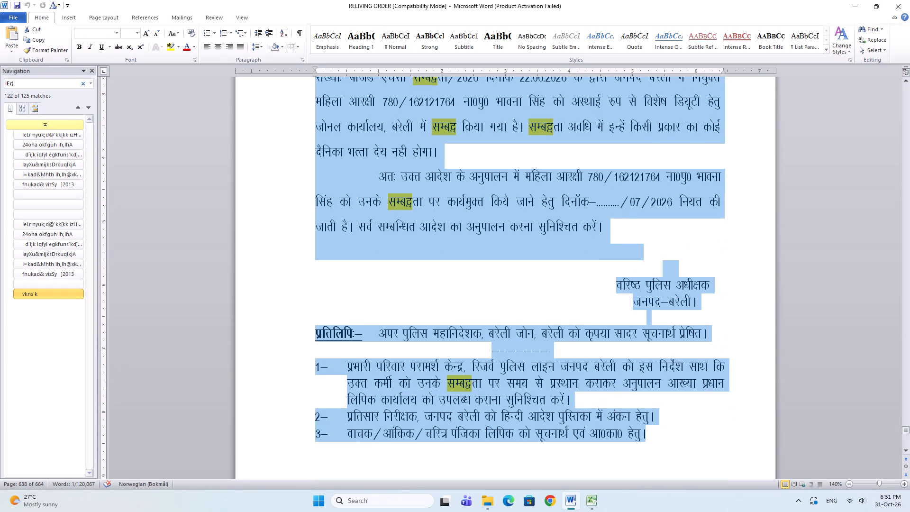
key("ctrl+c")
key("ctrl+c")
scroll(613, 428, "down", 15)
key("ctrl+End")
key("ctrl+Return")
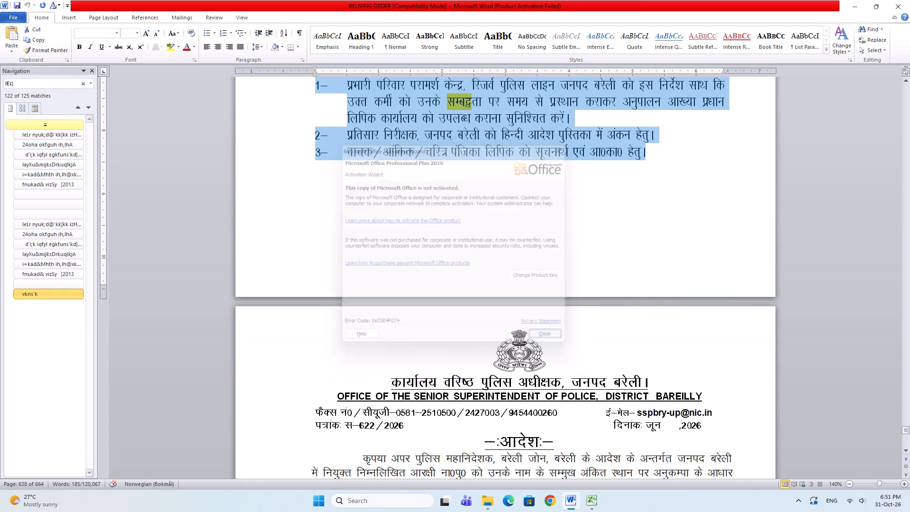
key("ctrl+End")
key("ctrl+Return")
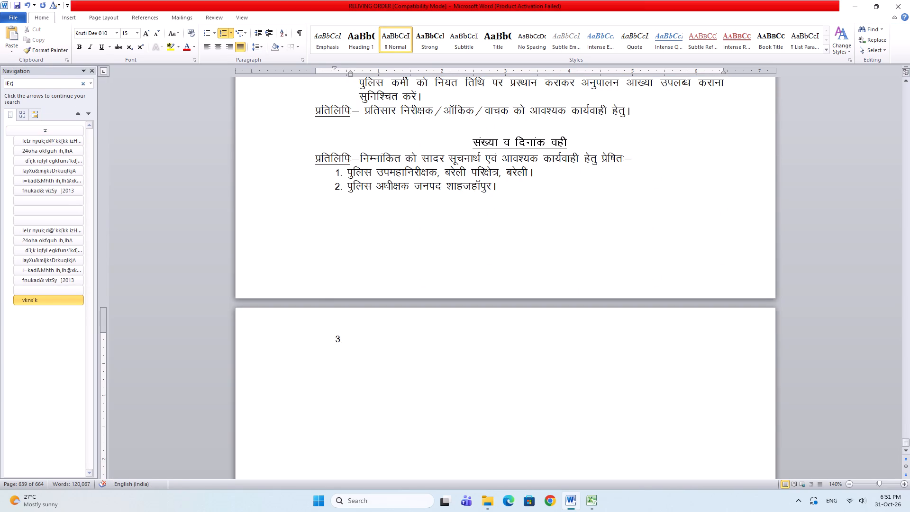
key("BackSpace")
key("ctrl+v")
scroll(105, 305, "up", 5)
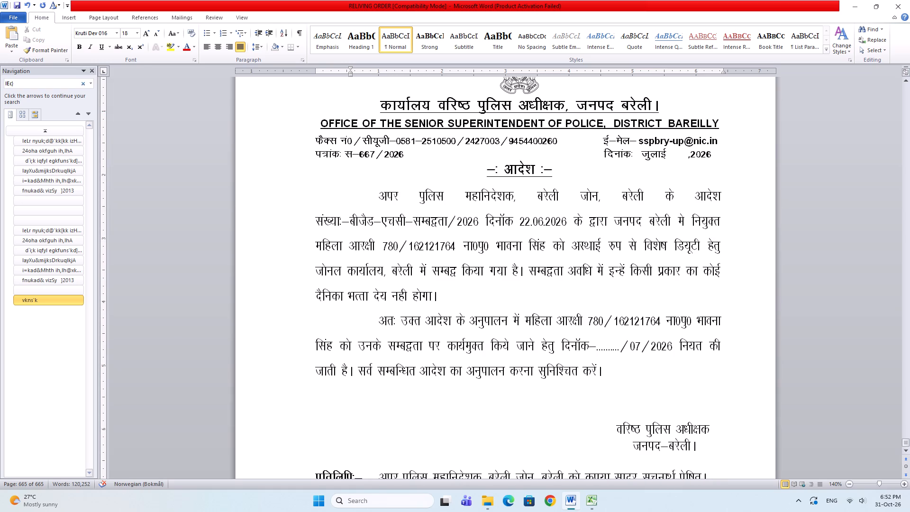
In the copied order's first paragraph, change the issuing authority to पुलिस उपमहानिरीक्षक, बरेली परिक्षेत्र.
left_click_drag(380, 191, 510, 196)
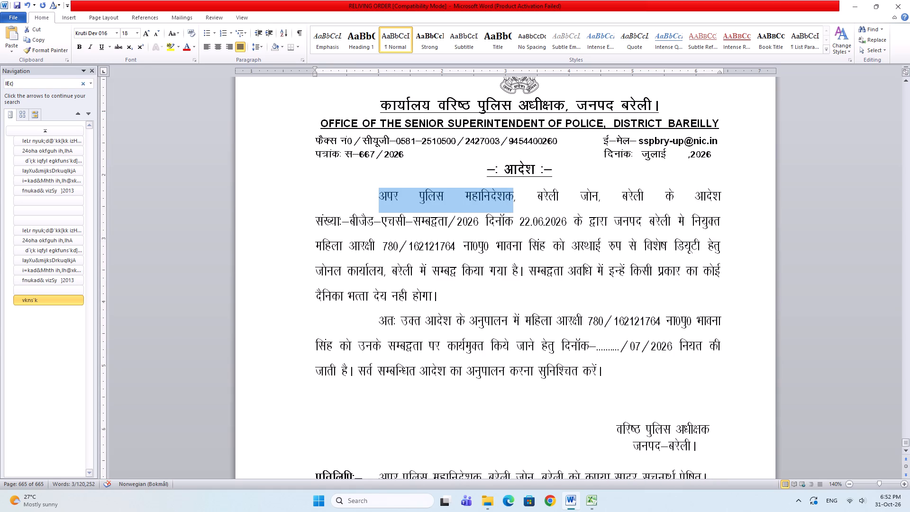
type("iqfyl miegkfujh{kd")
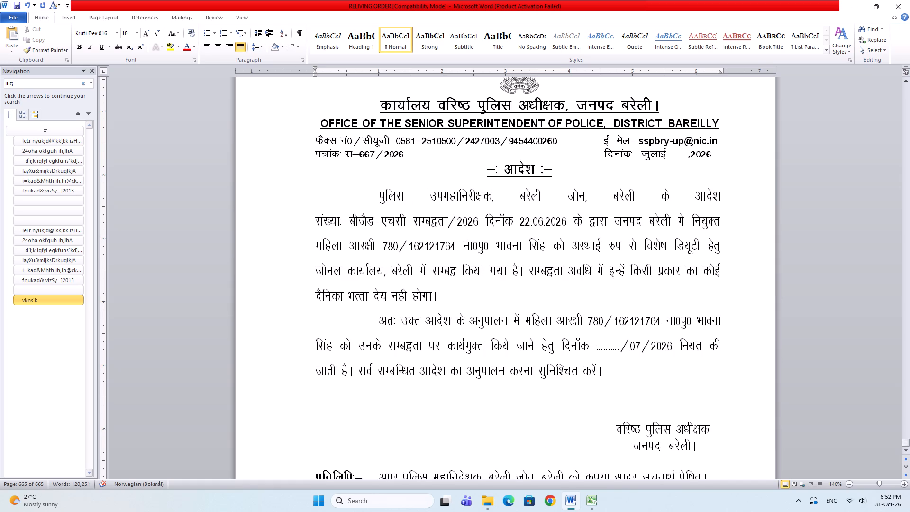
left_click_drag(569, 192, 582, 190)
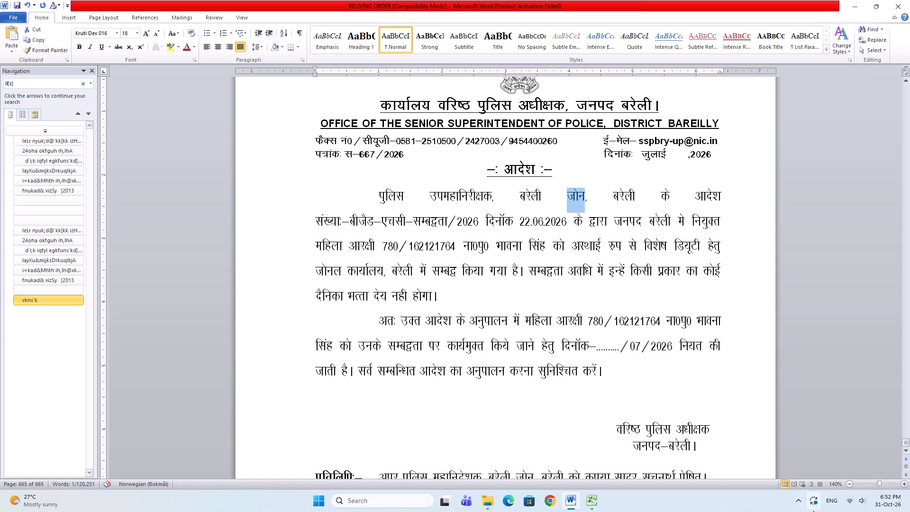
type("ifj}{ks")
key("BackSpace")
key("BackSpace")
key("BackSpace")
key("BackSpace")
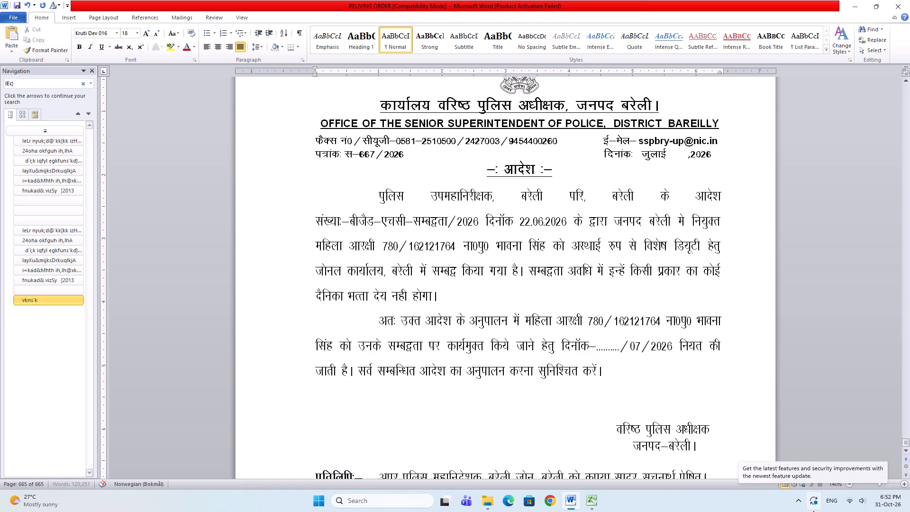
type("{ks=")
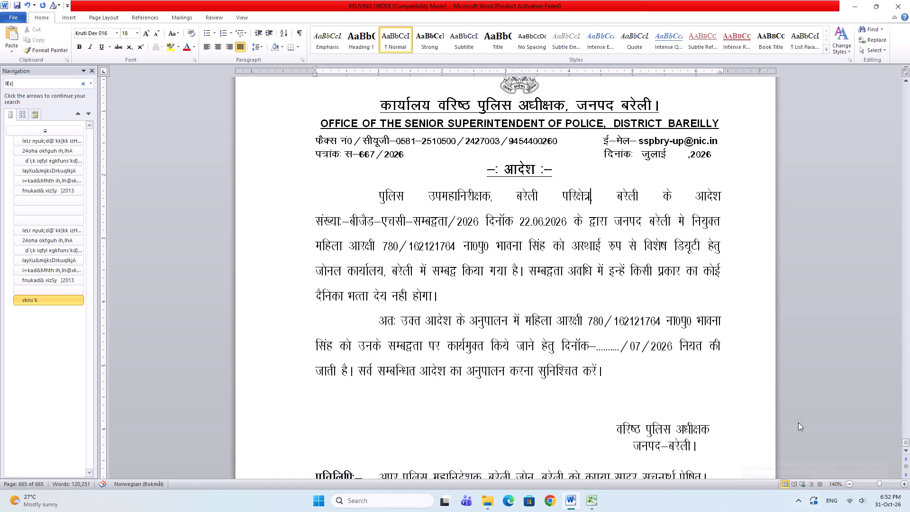
Set the cited order number in the first paragraph to बीआर-दो-210/2026(सम्बद्वता).
left_click_drag(351, 219, 496, 228)
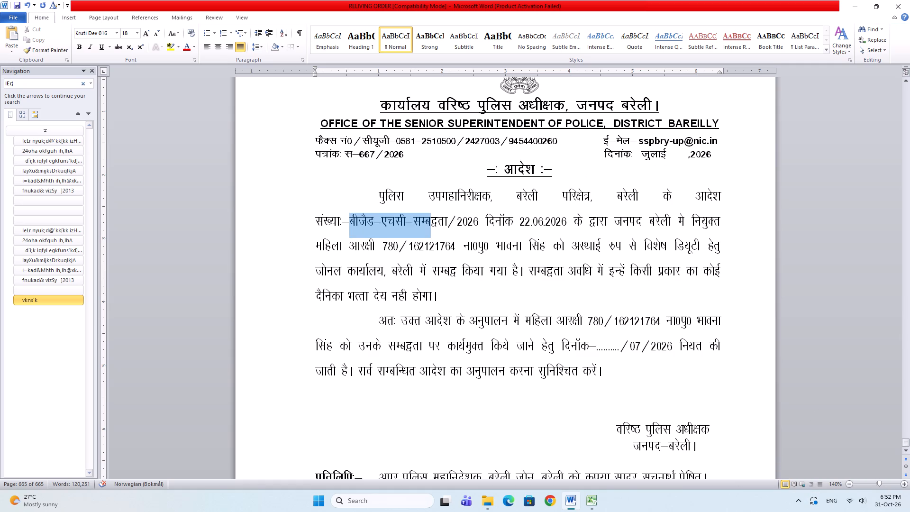
left_click_drag(496, 228, 480, 222)
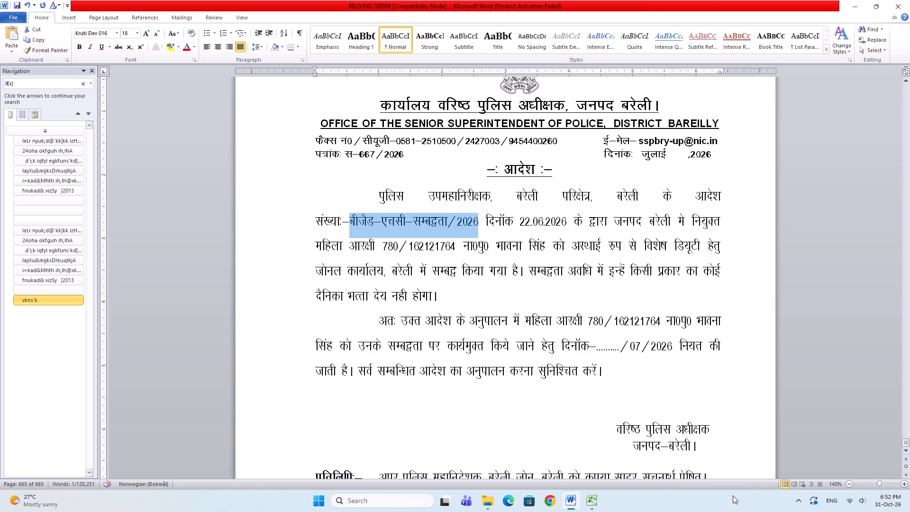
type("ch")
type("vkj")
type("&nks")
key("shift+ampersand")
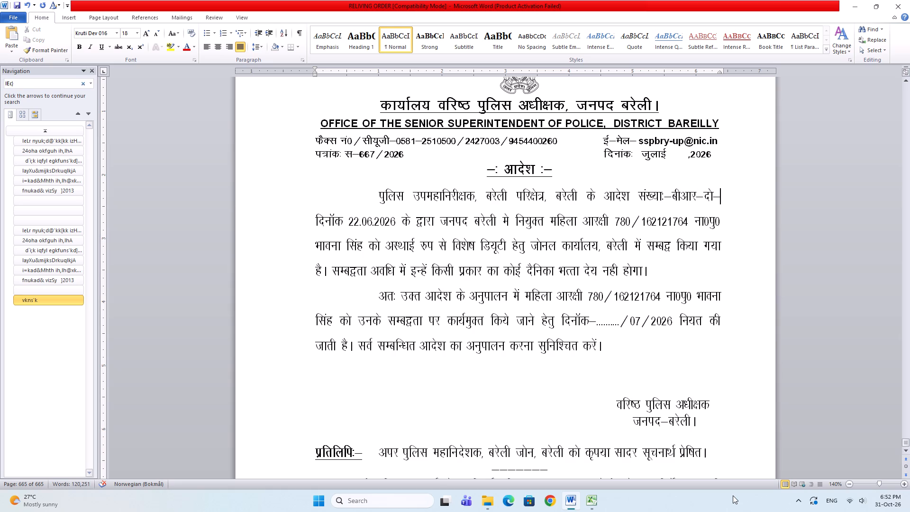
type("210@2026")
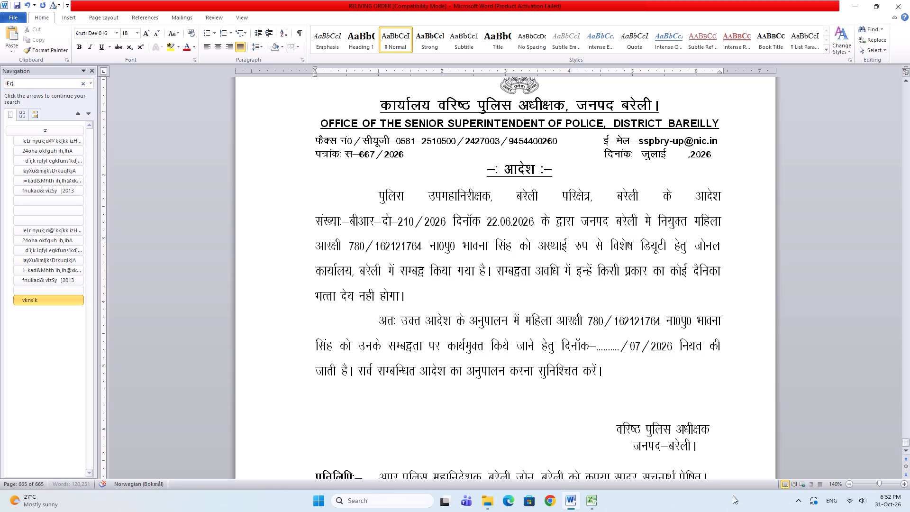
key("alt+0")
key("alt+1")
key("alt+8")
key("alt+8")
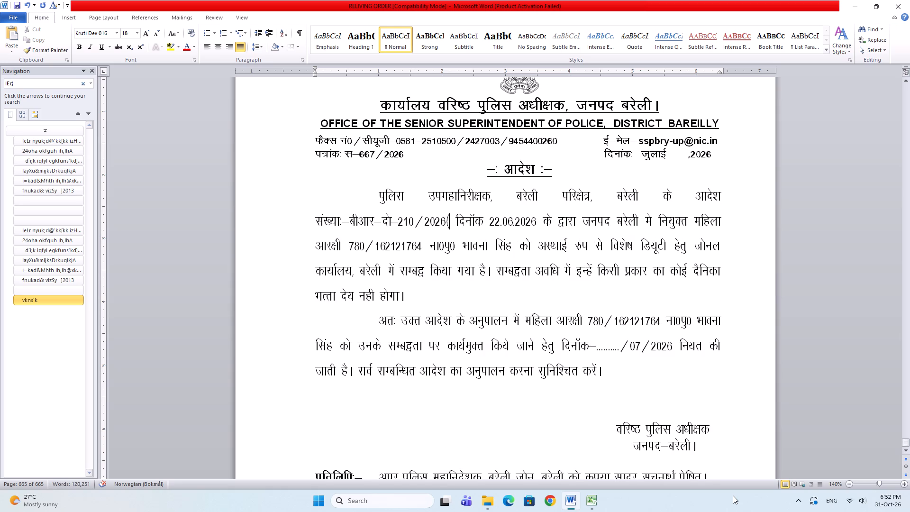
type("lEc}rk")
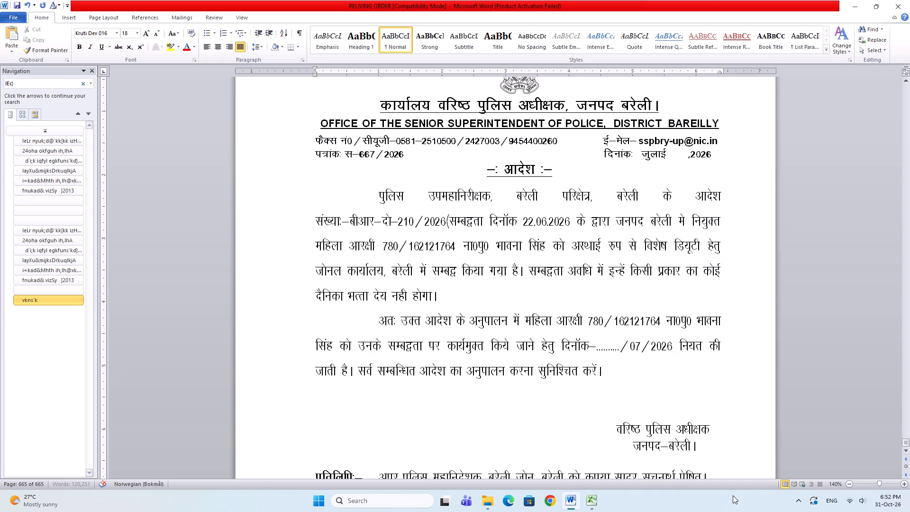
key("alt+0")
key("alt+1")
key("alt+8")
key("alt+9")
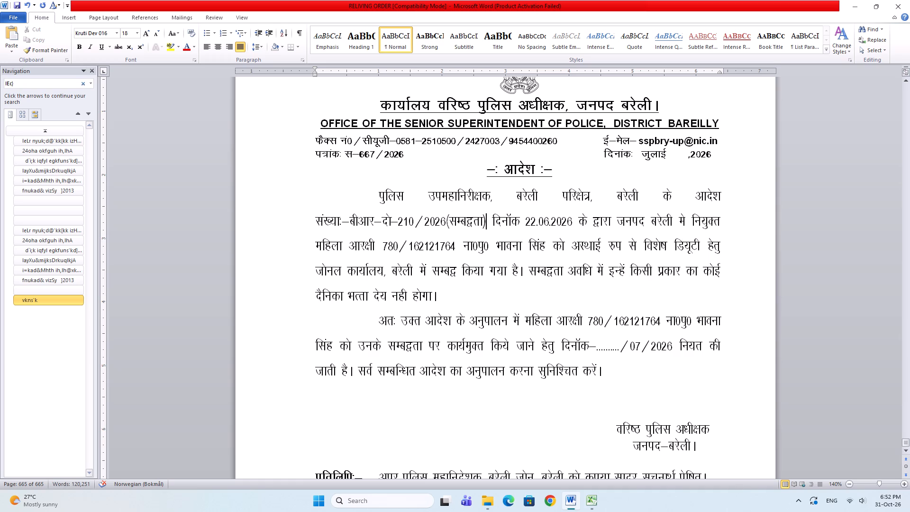
Set the cited order's date in the first paragraph to 20.10.2026.
left_click_drag(525, 219, 564, 224)
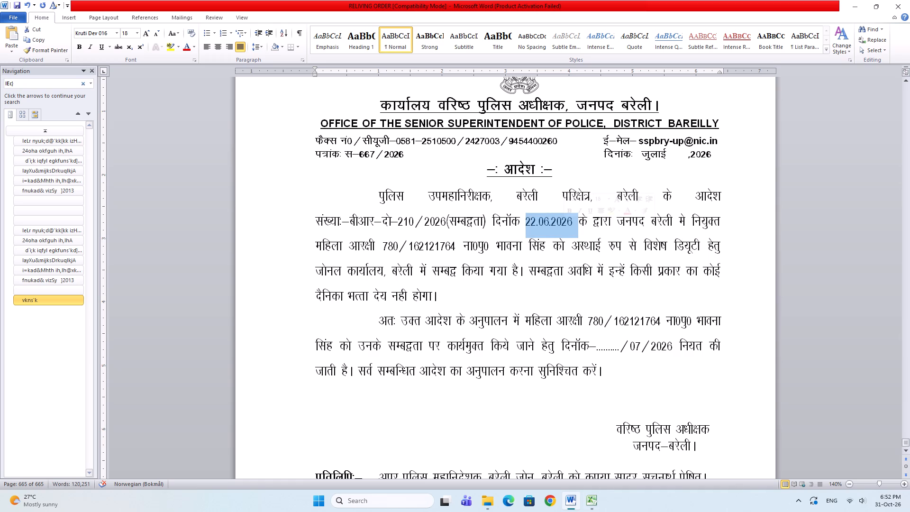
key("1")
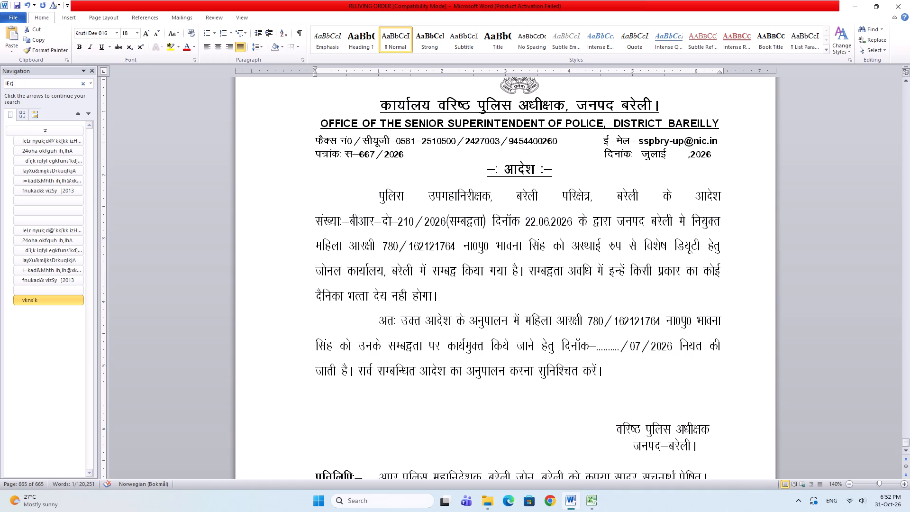
key("BackSpace")
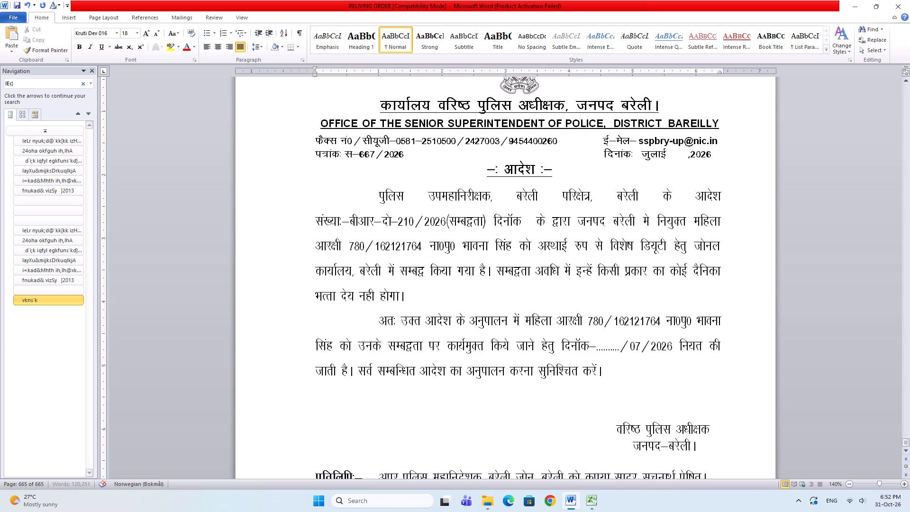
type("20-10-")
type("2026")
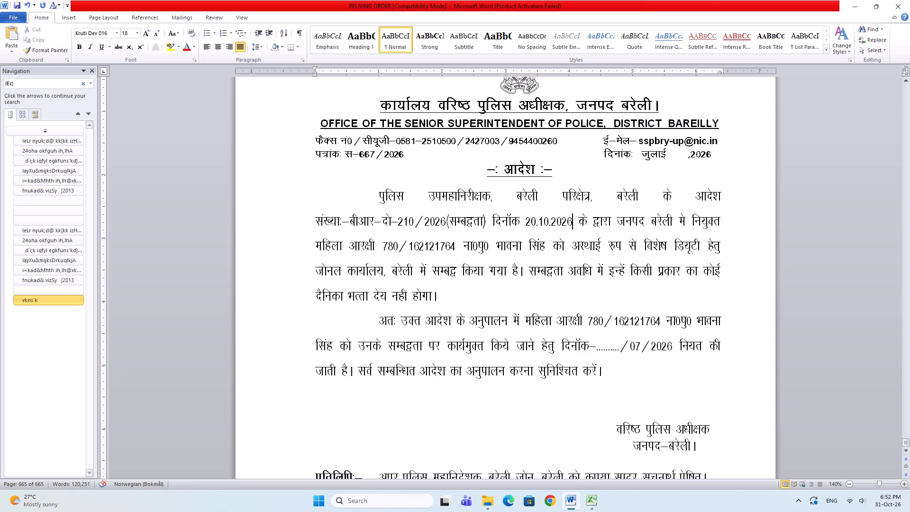
Replace the woman constable's service number and name in the first paragraph with those of the constable now being attached.
left_click_drag(382, 244, 432, 243)
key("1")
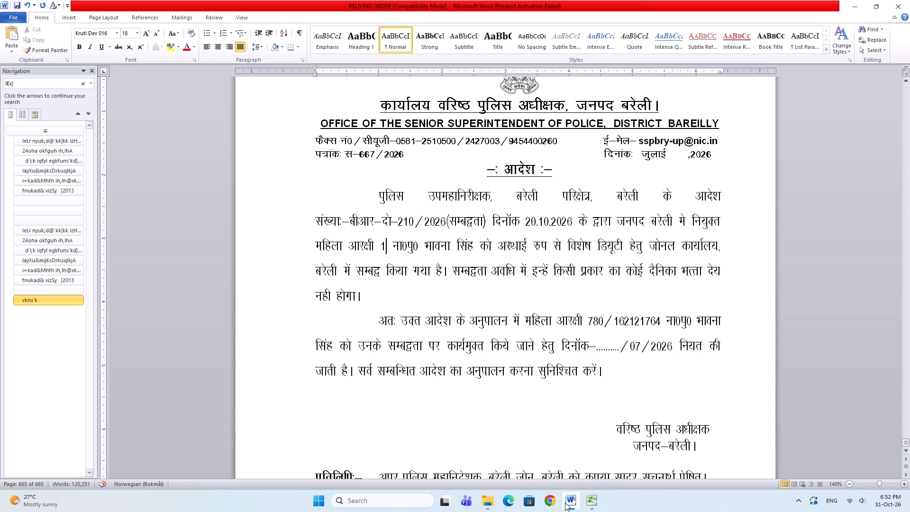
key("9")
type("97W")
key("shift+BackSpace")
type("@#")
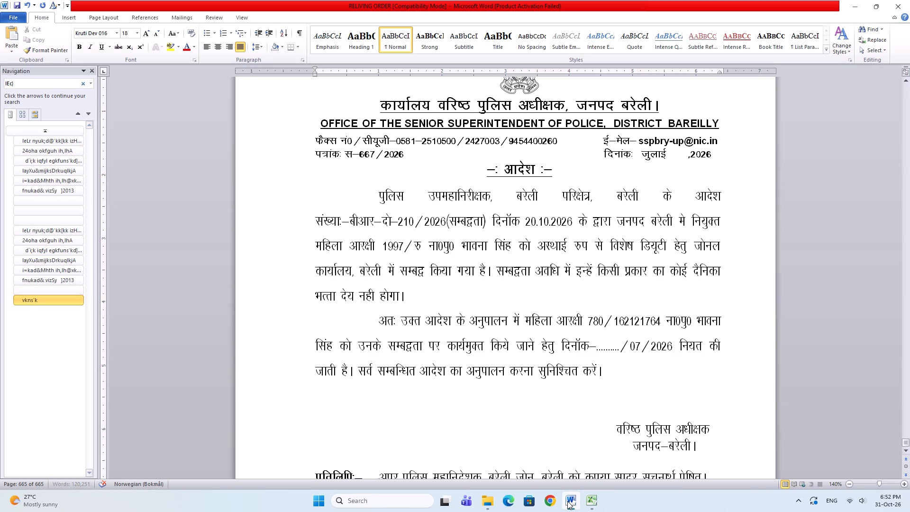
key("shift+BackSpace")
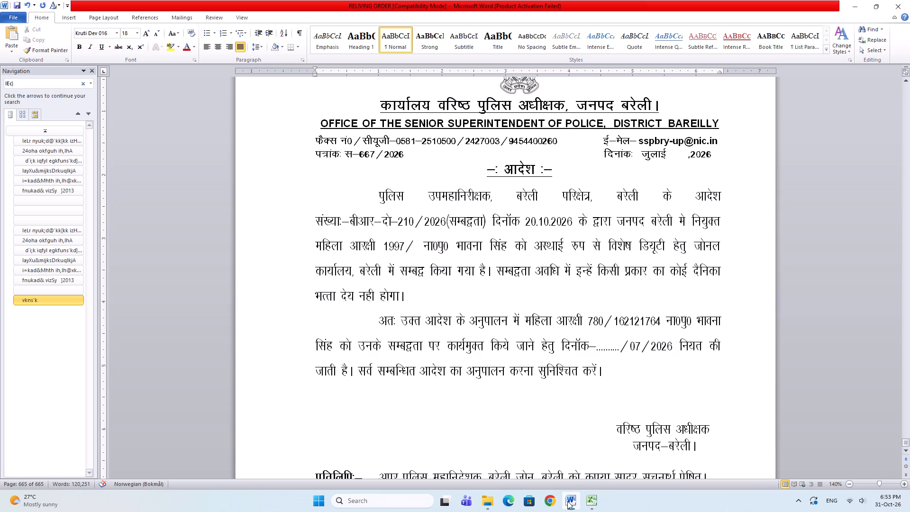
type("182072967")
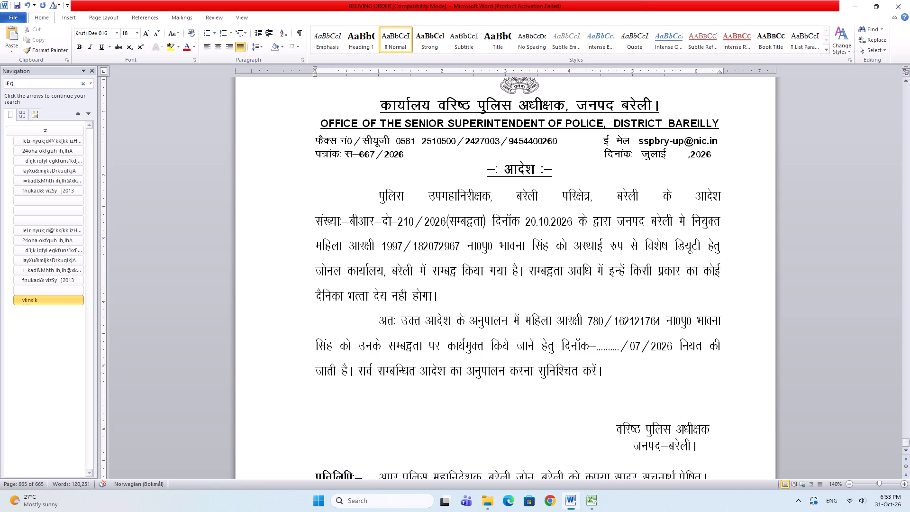
left_click_drag(498, 242, 545, 246)
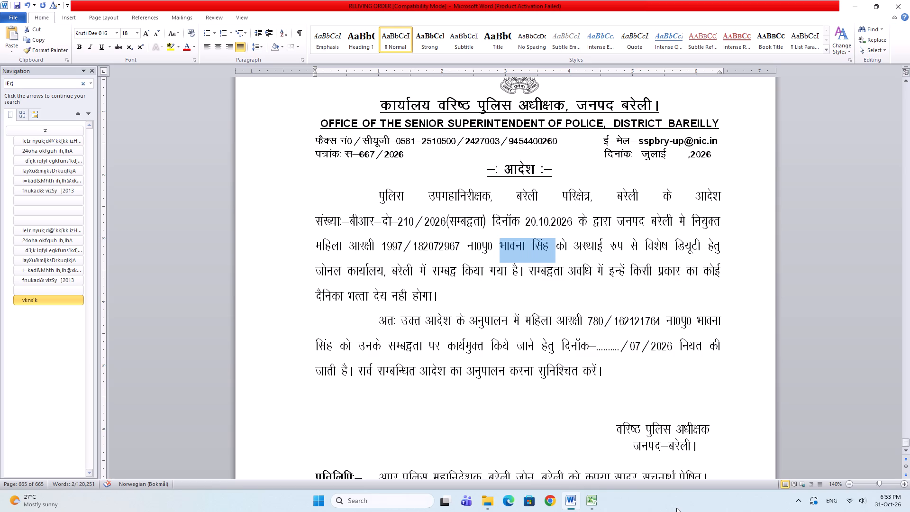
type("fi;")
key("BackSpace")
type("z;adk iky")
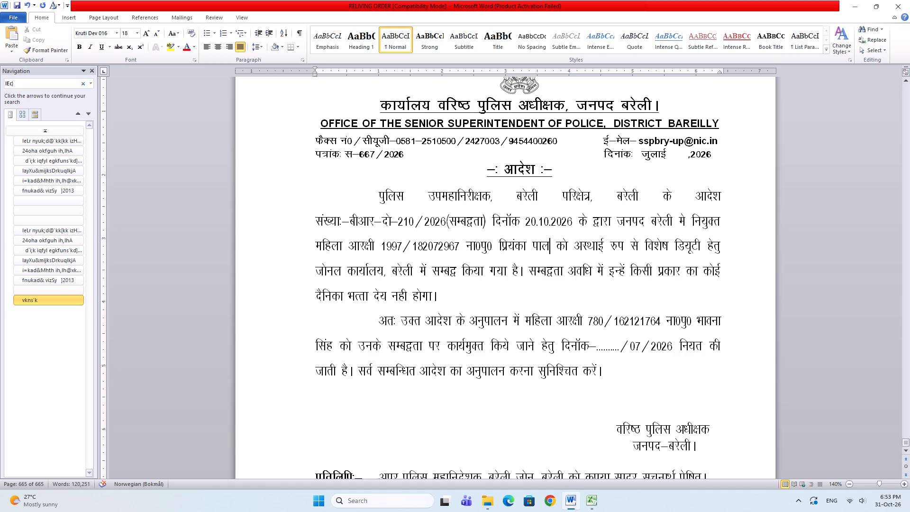
After the constable's name and को in the first paragraph, insert जनपद बरेली से विधि विज्ञान प्रयोगशाला, बरेली में.
left_click(570, 243)
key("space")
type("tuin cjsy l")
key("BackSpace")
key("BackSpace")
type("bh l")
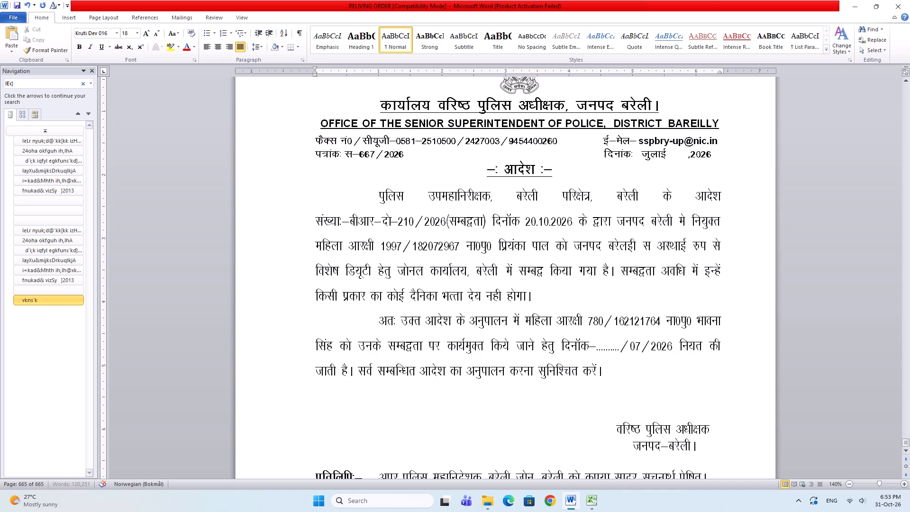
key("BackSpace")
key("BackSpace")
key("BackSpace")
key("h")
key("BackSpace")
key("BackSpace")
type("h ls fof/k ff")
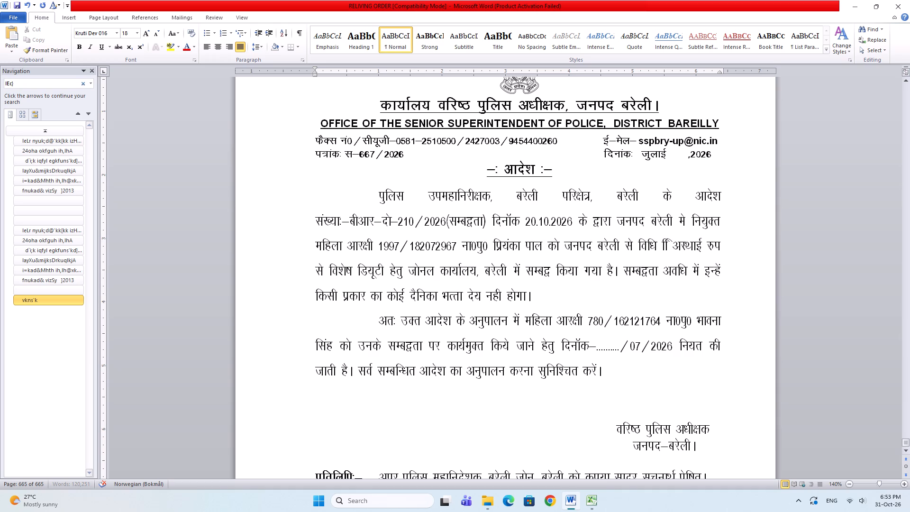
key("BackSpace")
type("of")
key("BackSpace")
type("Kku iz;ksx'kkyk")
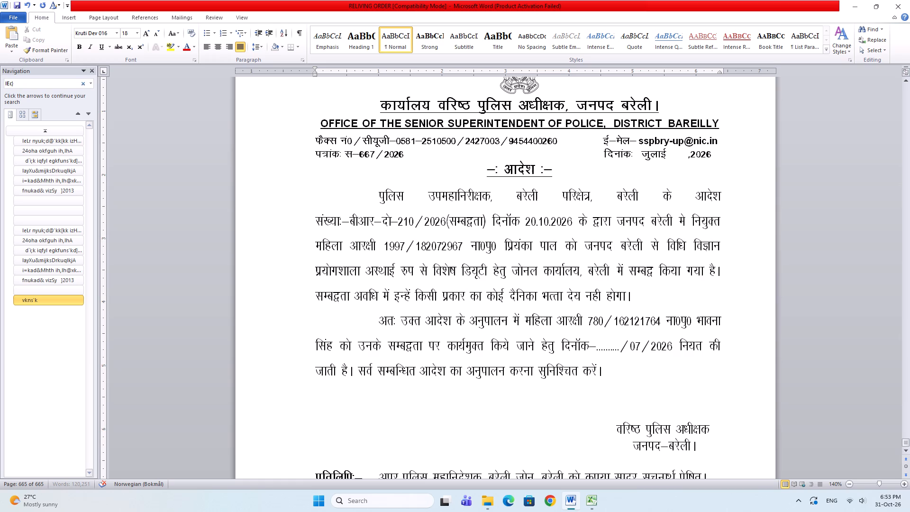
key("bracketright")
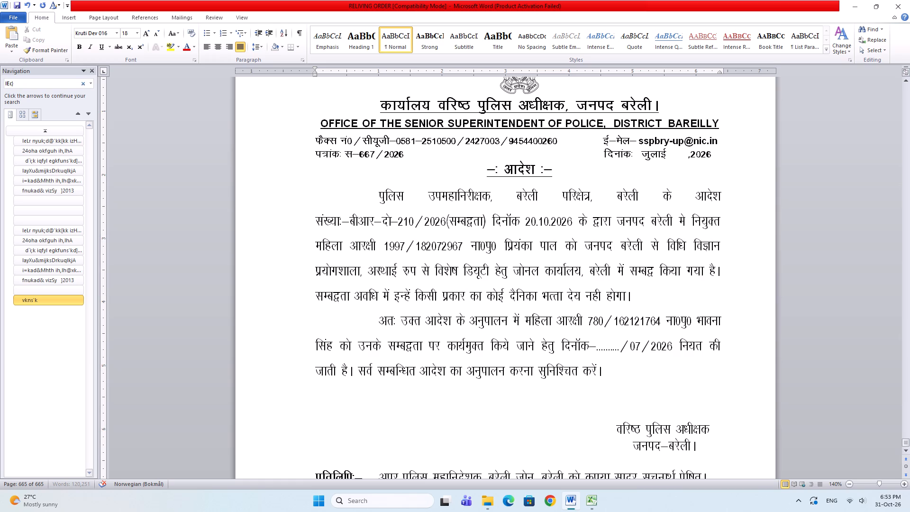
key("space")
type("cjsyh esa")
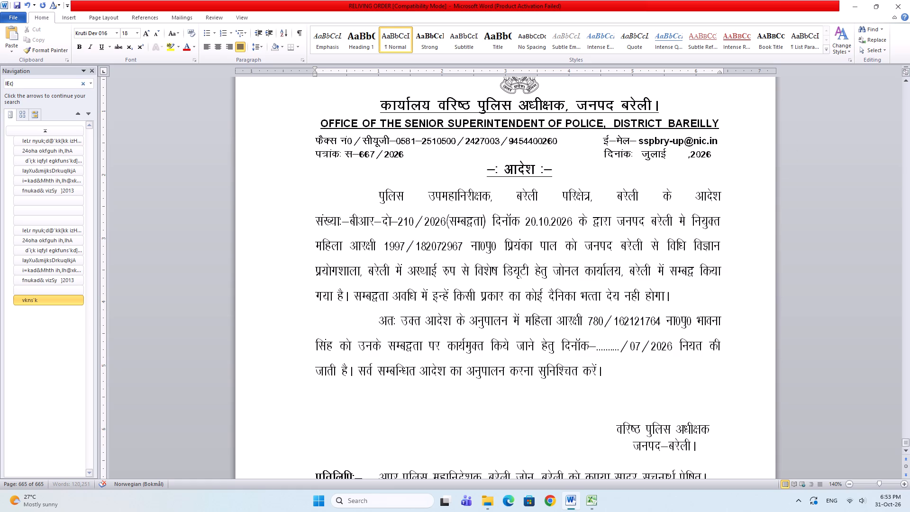
Delete the old posting phrase विशेष ड्यूटी हेतु जोनल कार्यालय, बरेली में from the first paragraph.
left_click_drag(473, 268, 664, 275)
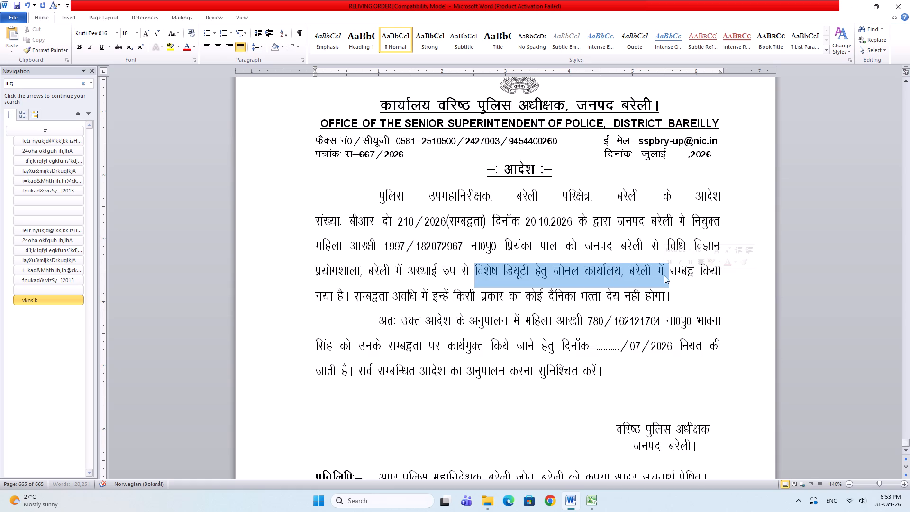
key("Delete")
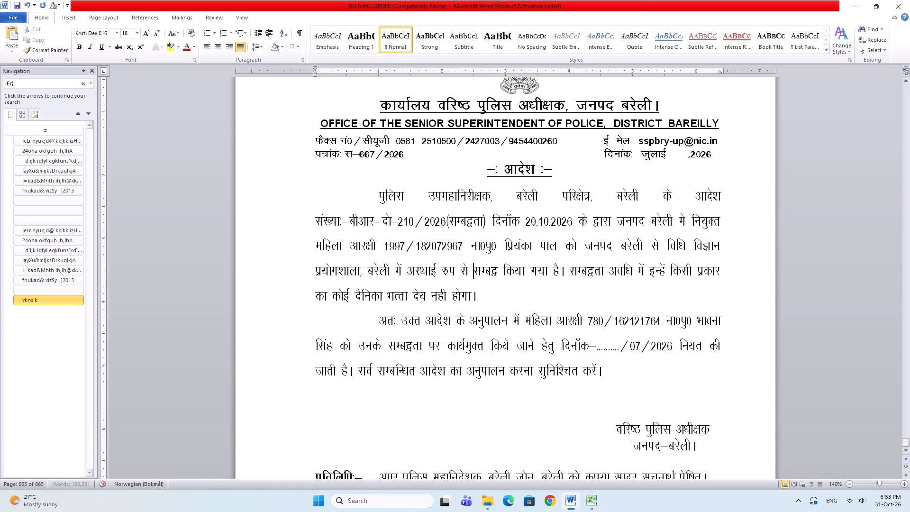
left_click_drag(530, 268, 547, 269)
left_click(578, 347)
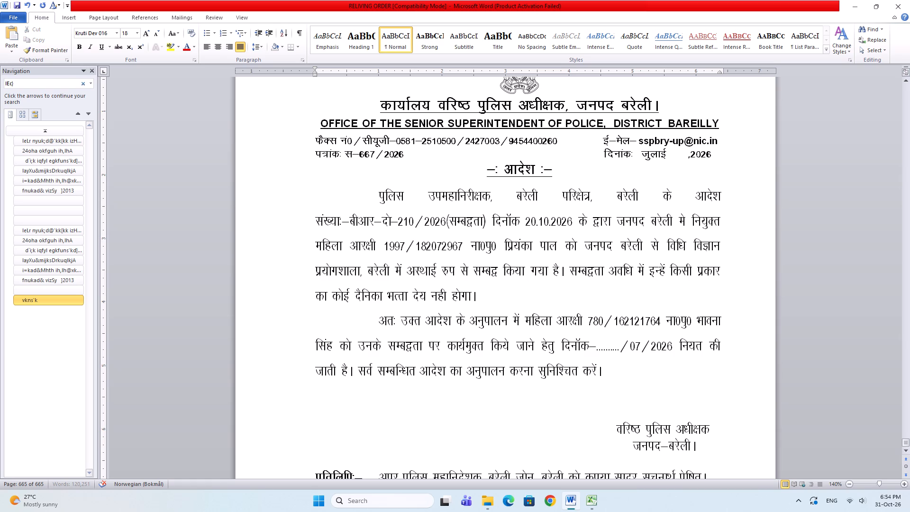
Replace the constable's service number and name in the second paragraph with the same details used in the first.
left_click_drag(590, 320, 644, 320)
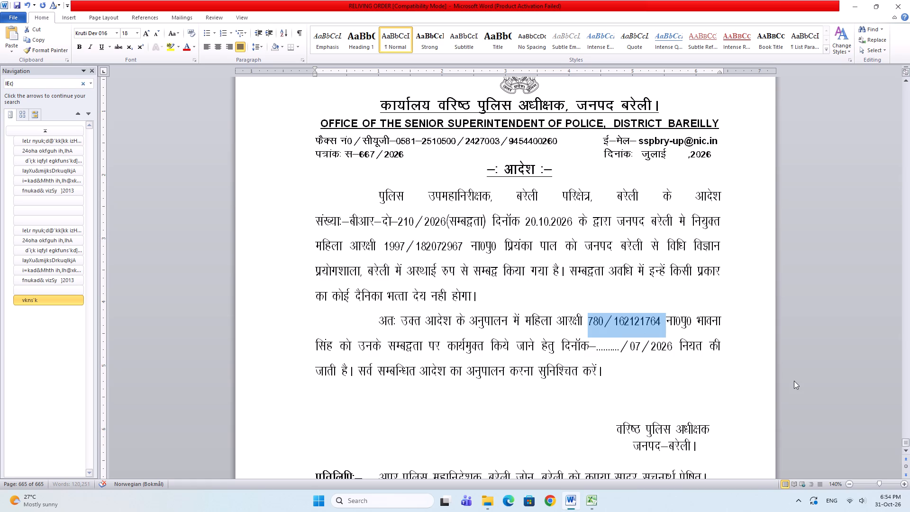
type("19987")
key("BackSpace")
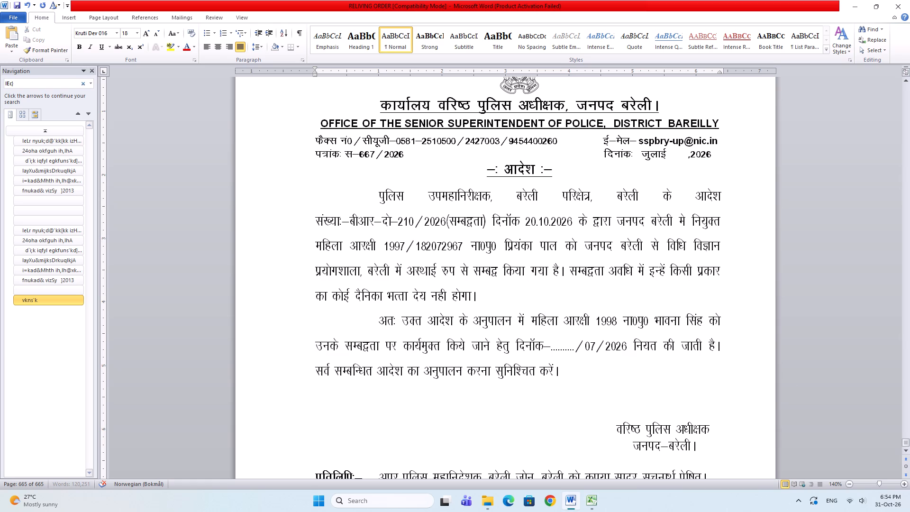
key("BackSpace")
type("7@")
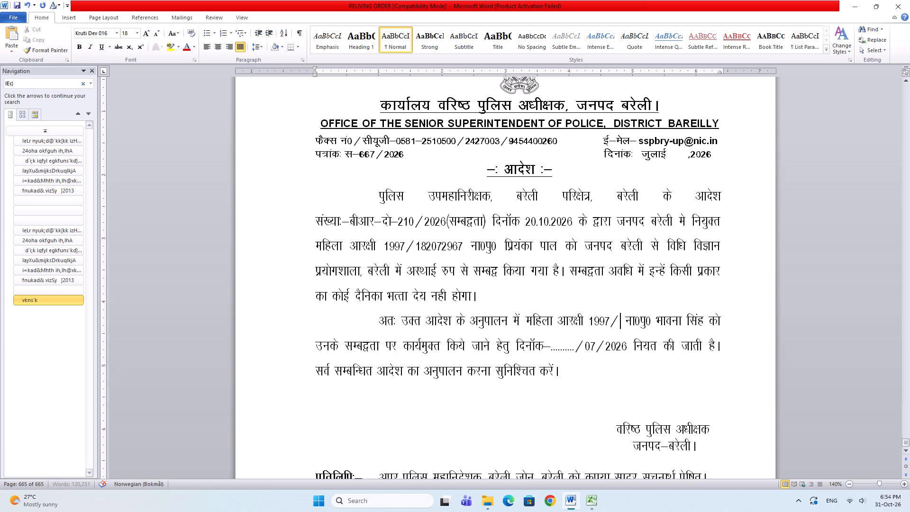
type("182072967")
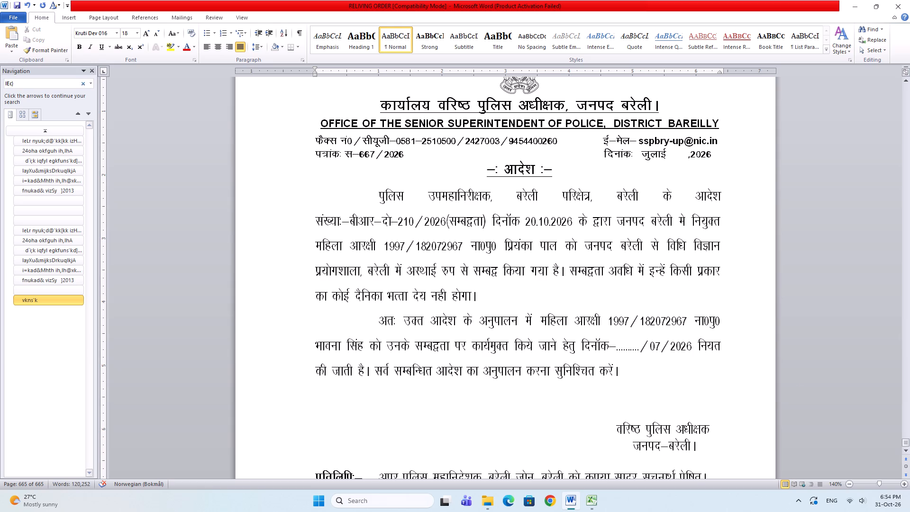
left_click_drag(318, 342, 357, 347)
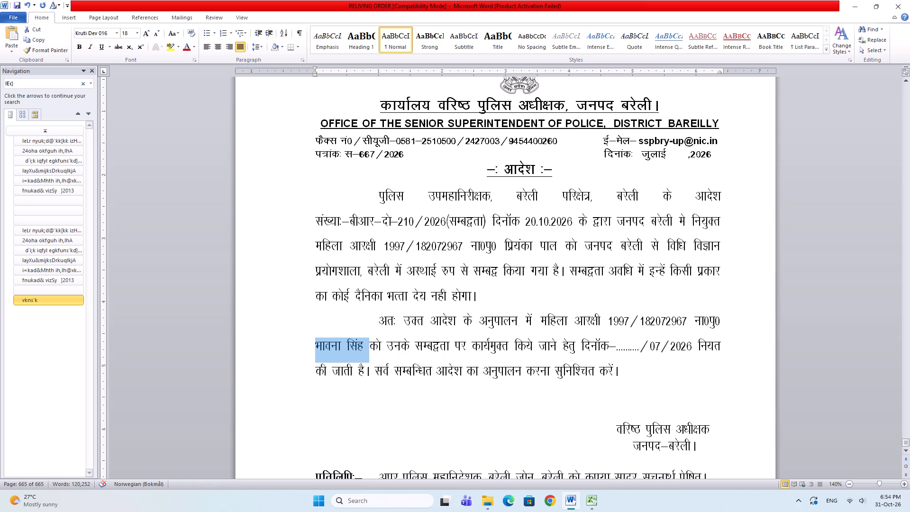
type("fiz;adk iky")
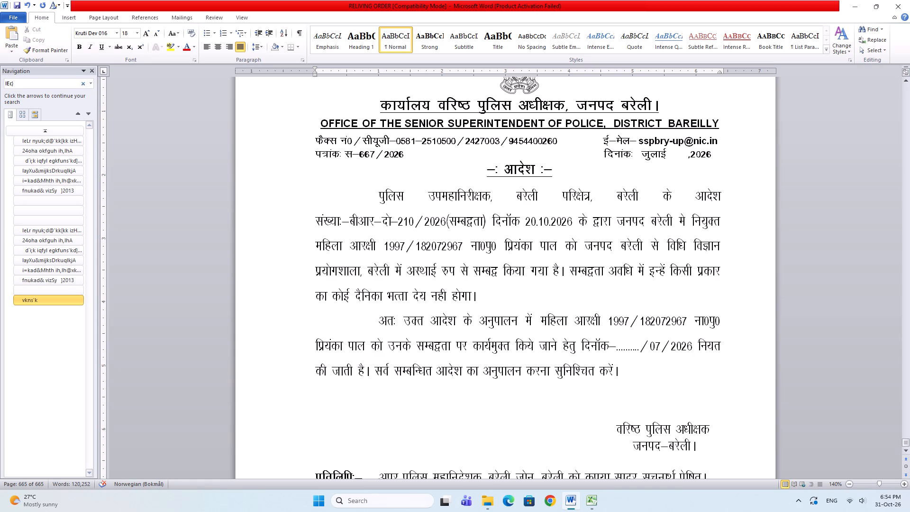
Change the month in the second paragraph's relieving date to 11, keeping the dotted day blank and the year 2026.
left_click(652, 344)
key("Delete")
key("Delete")
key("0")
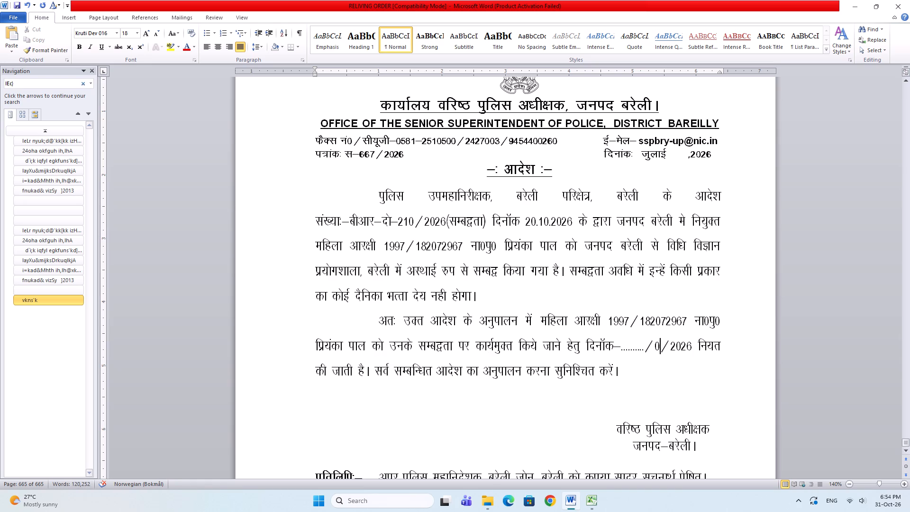
key("Insert")
key("BackSpace")
key("backslash")
key("BackSpace")
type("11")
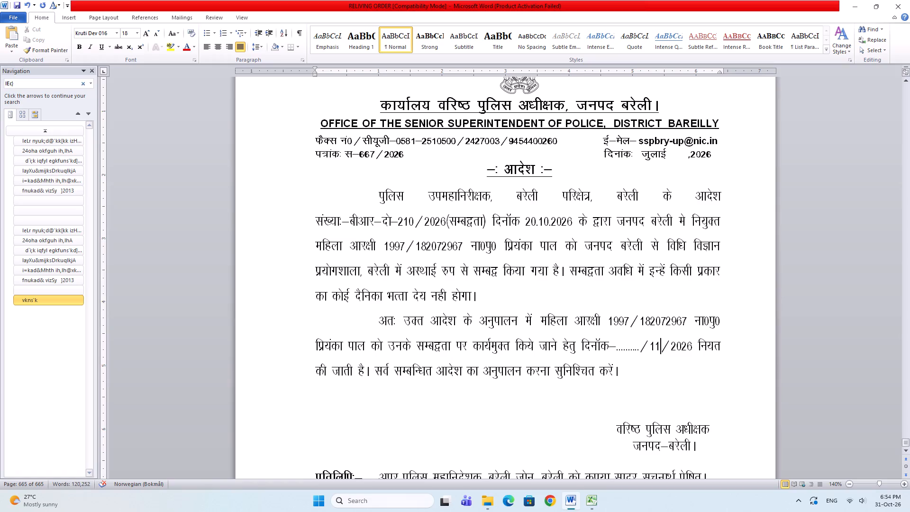
Insert the word कृपया at the start of the first paragraph, before पुलिस उपमहानिरीक्षक.
left_click(375, 192)
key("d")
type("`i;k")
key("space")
left_click(399, 249)
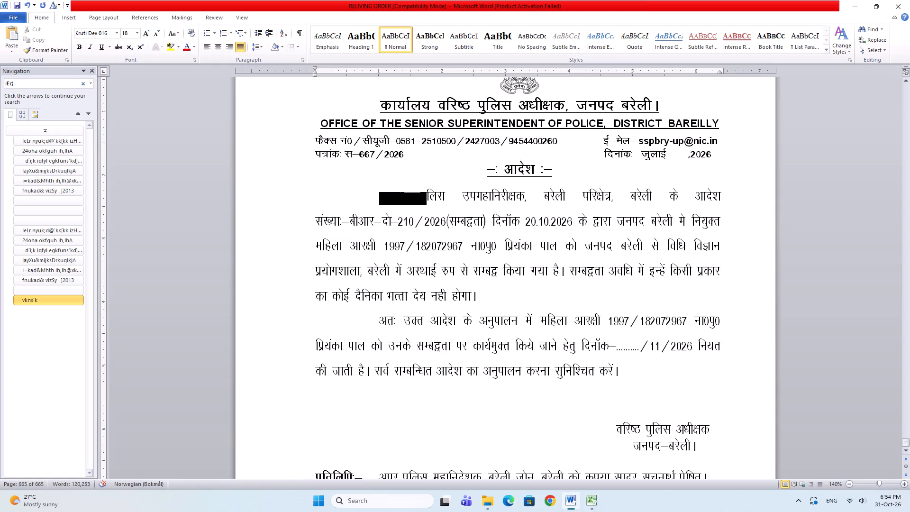
Insert the attachment period 06 माह के लिए before जनपद बरेली से in the first paragraph.
left_click(582, 244)
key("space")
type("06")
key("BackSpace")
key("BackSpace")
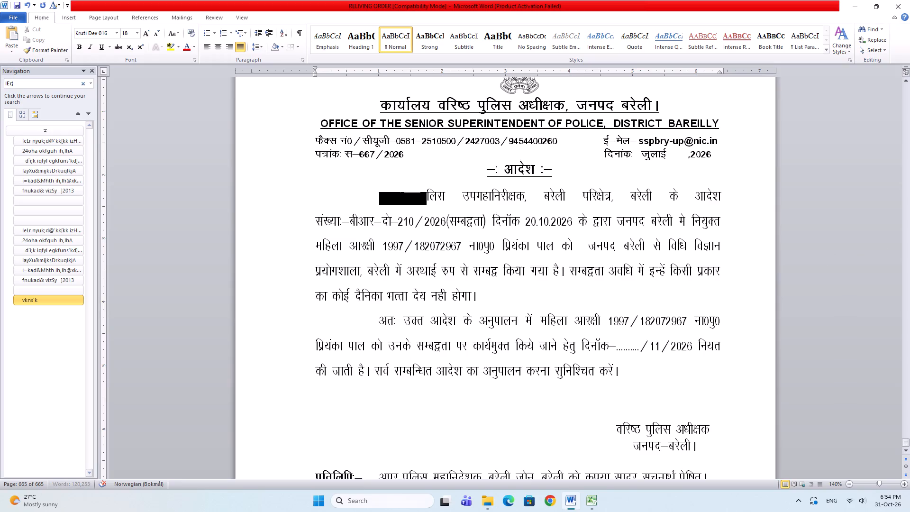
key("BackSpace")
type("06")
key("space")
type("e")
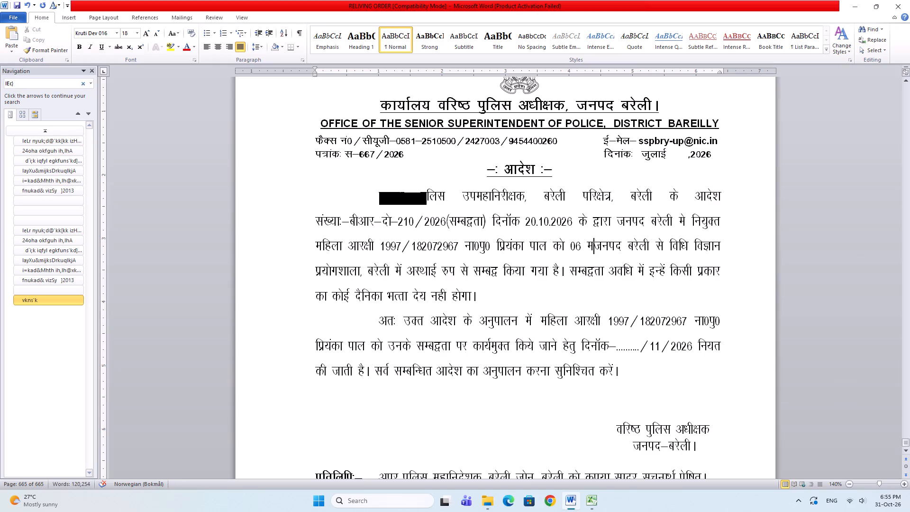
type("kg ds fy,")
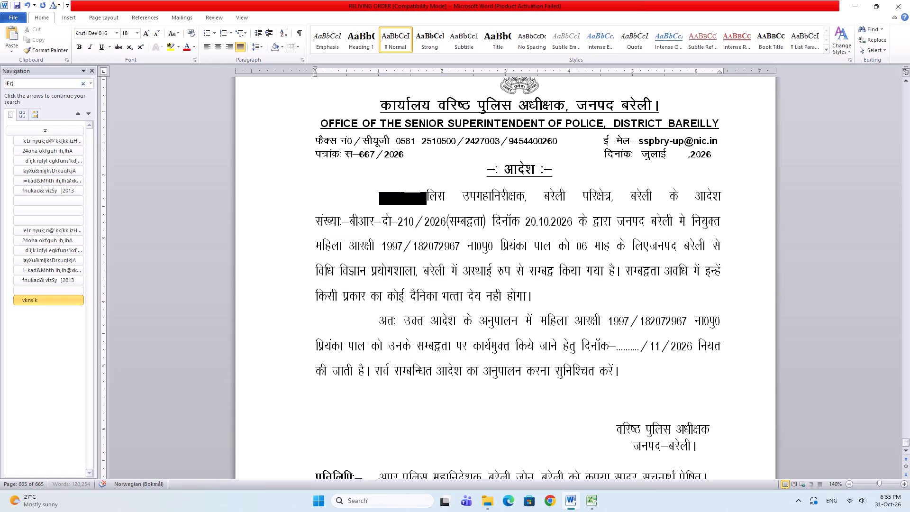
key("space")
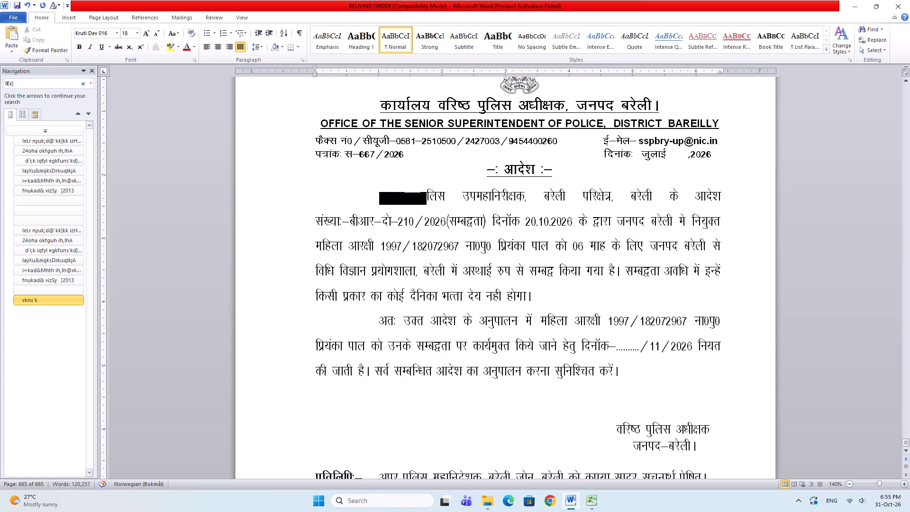
Change the addressee on the प्रतिलिपि line to पुलिस उपमहानिरीक्षक, बरेली परिक्षेत्र, keeping the rest of the line.
scroll(458, 288, "down", 3)
left_click_drag(380, 382, 456, 389)
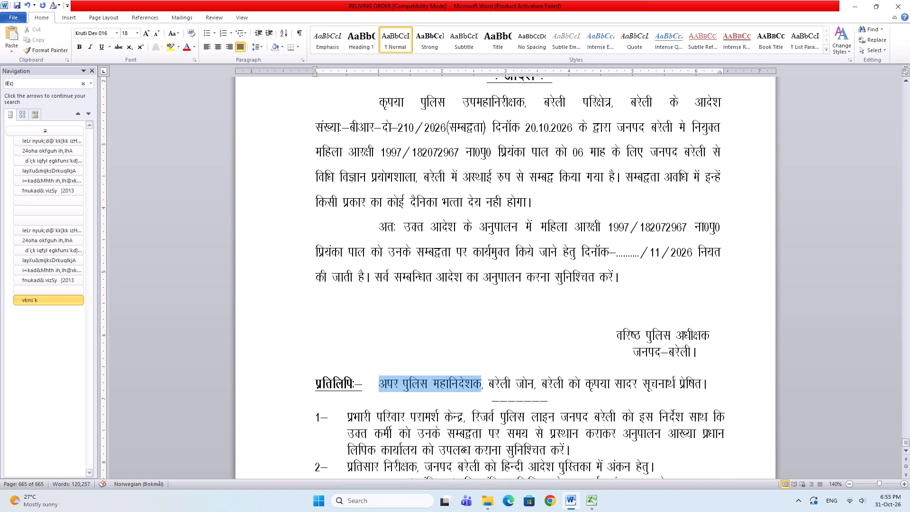
left_click_drag(456, 389, 457, 389)
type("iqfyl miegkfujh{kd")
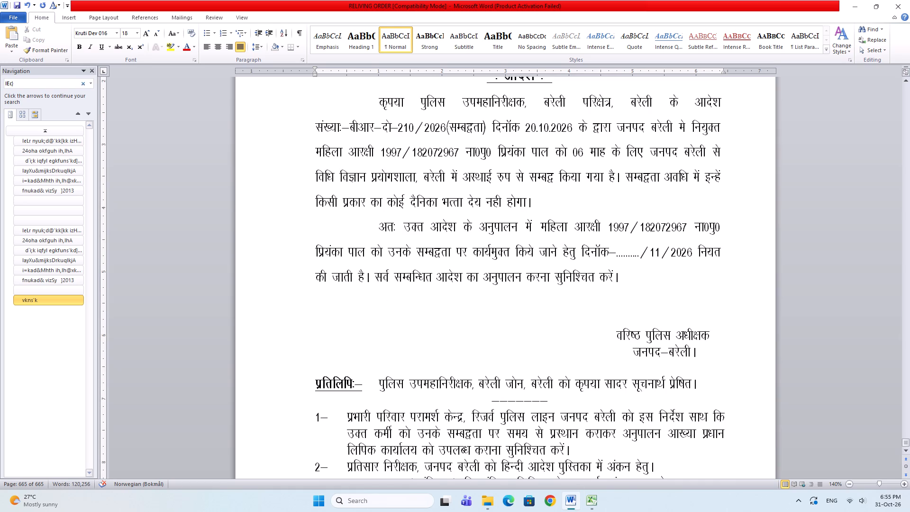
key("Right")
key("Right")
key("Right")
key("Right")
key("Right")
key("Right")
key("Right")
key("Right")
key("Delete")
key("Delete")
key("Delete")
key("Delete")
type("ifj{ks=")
Replace the family counselling centre and reserve police line in copy item 1 with प्रभारी निरीक्षक थाना शाही, keeping जनपद बरेली.
scroll(316, 402, "down", 2)
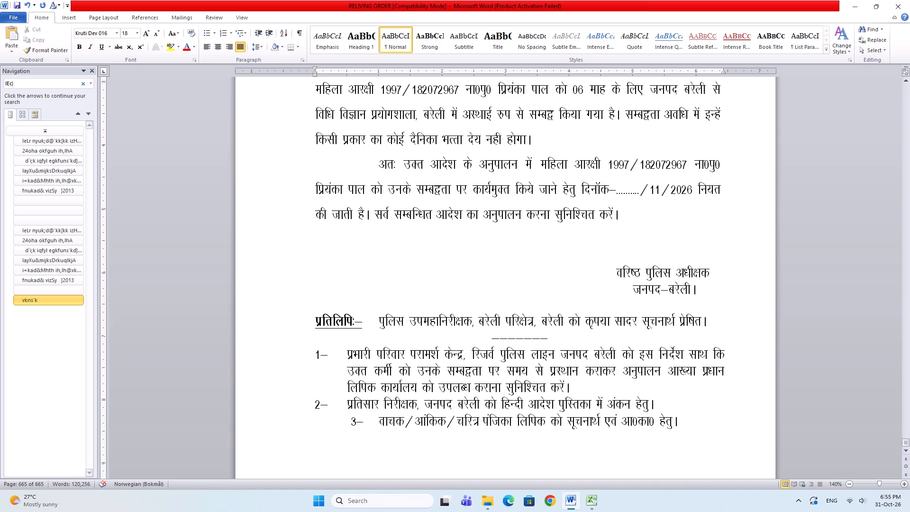
left_click_drag(346, 351, 593, 355)
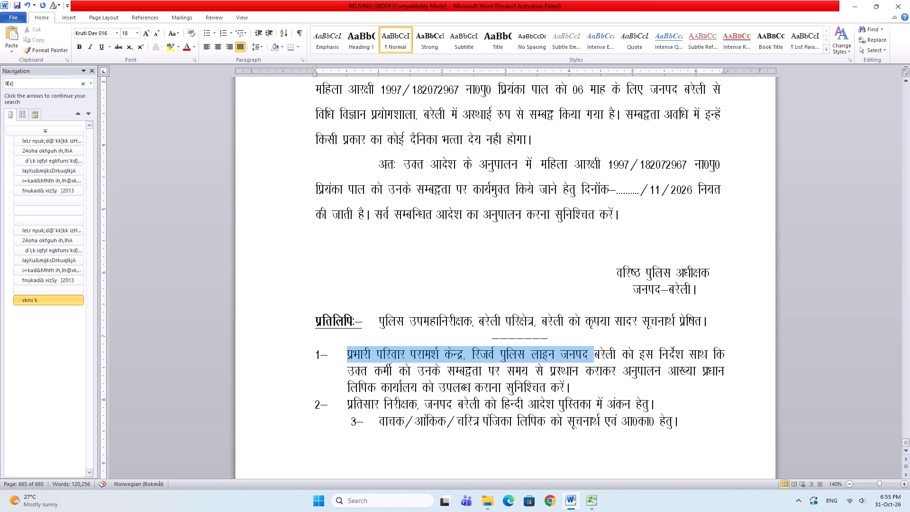
left_click_drag(593, 355, 556, 354)
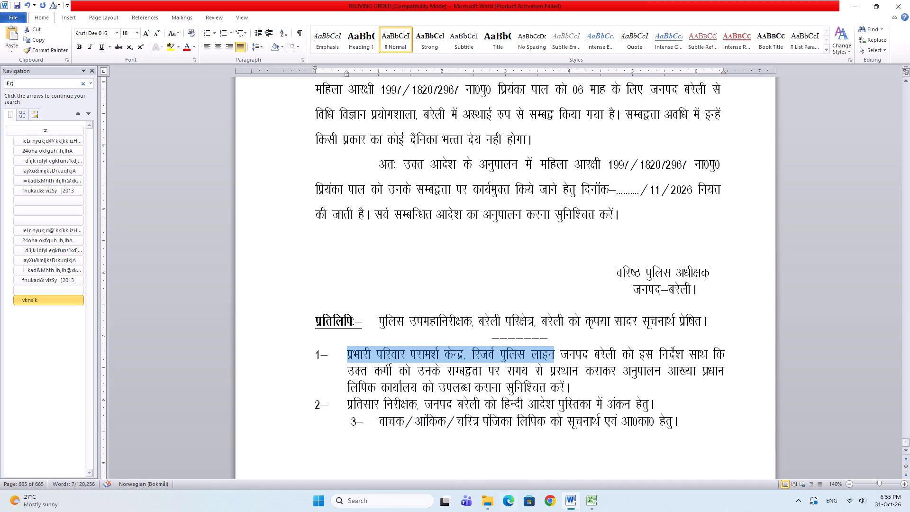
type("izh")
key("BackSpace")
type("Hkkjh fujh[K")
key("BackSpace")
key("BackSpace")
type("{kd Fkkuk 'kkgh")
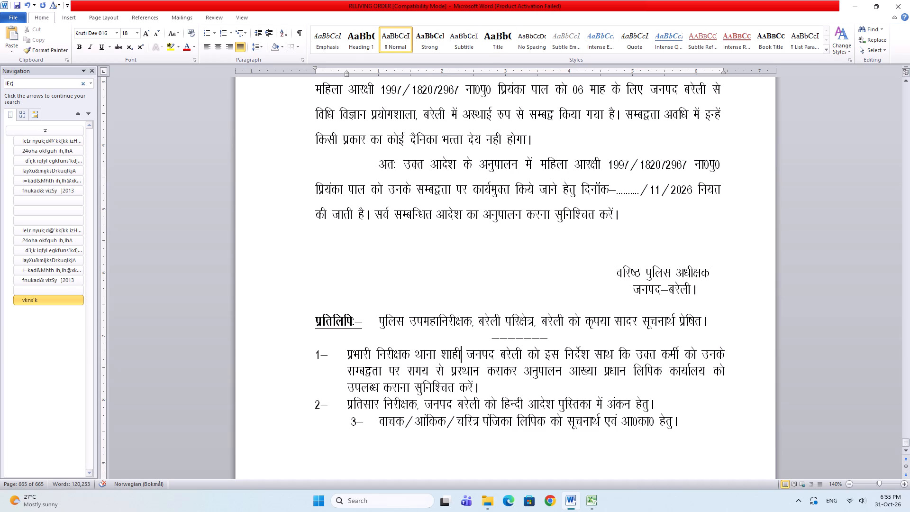
Remove the extra indent before copy item 3 so it aligns with items 1 and 2.
left_click(351, 418)
key("BackSpace")
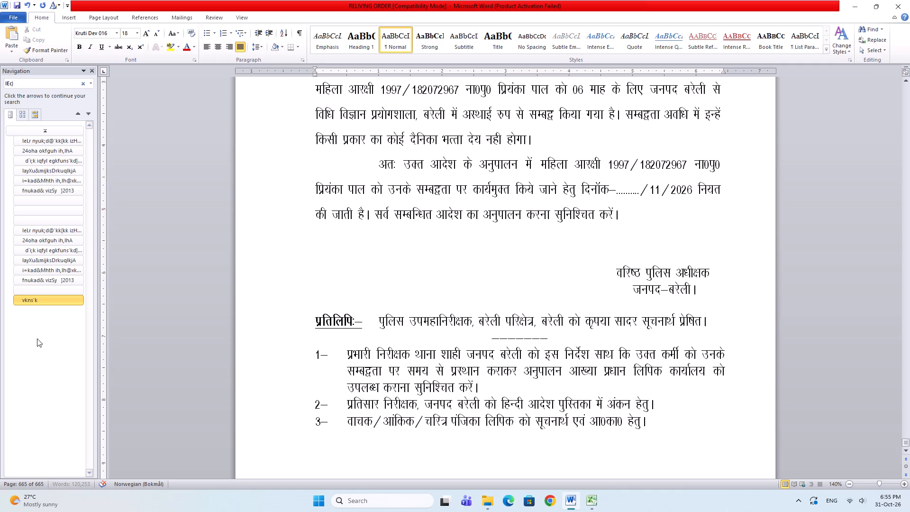
Change the order's पत्रांक in the letterhead to स-1038/2026.
scroll(564, 220, "up", 4)
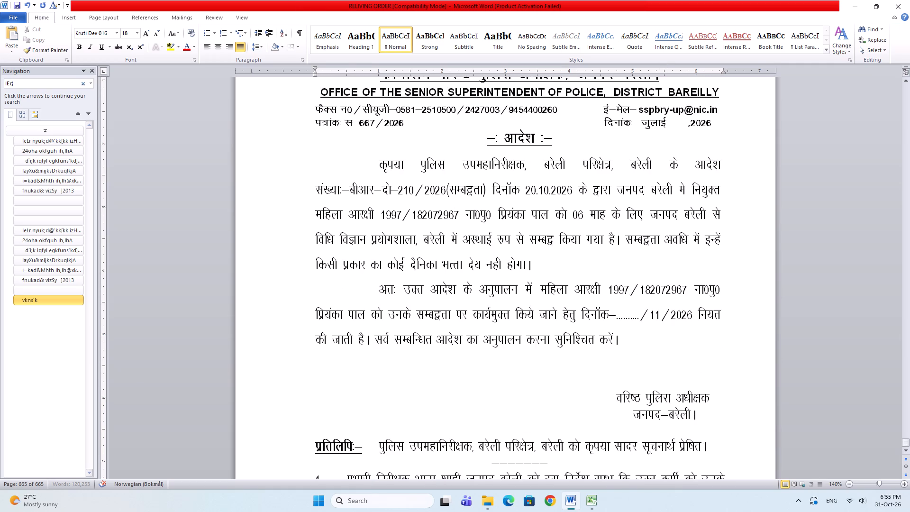
left_click_drag(360, 123, 374, 124)
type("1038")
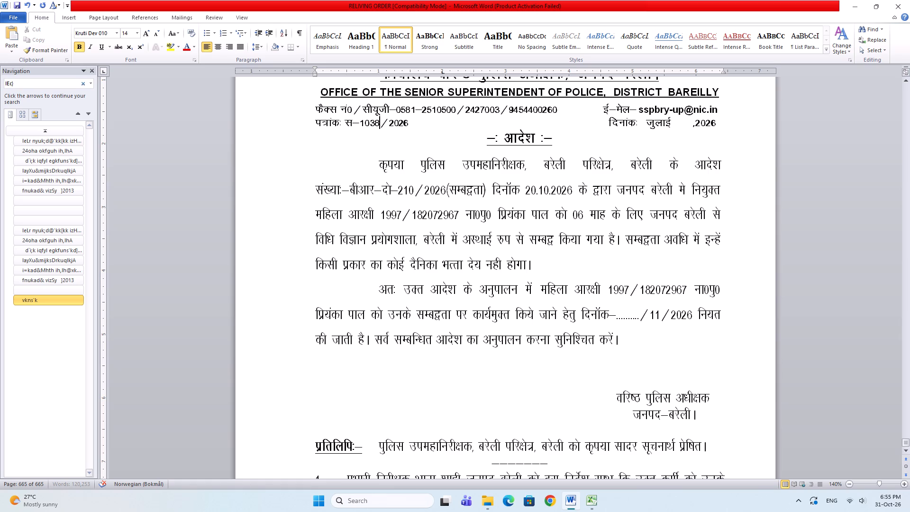
Change the month in the letterhead date to नवम्बर, keeping the day blank and the year 2026.
left_click_drag(648, 119, 671, 123)
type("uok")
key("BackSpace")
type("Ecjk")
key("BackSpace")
left_click(537, 400)
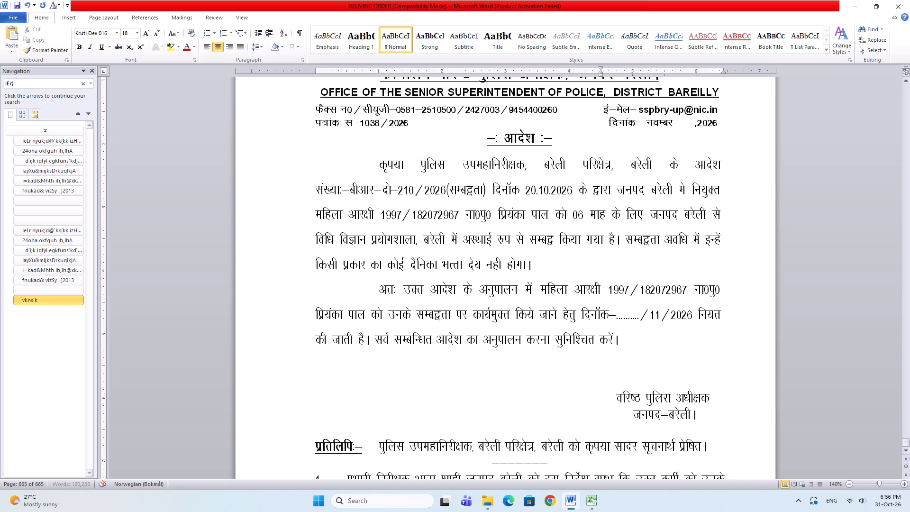
Print one copy of only the current page containing the finished order on the Brother DCP-B7535DW printer.
key("ctrl+p")
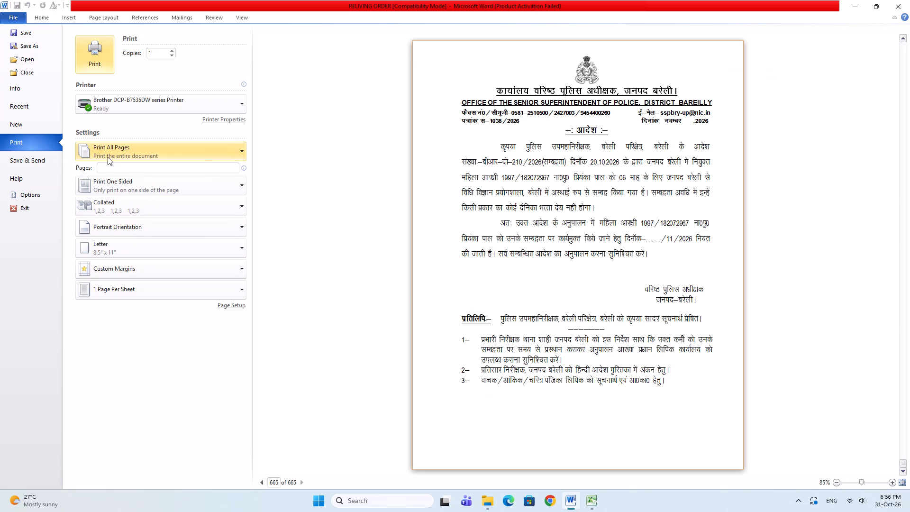
left_click(113, 153)
left_click(112, 223)
left_click(98, 48)
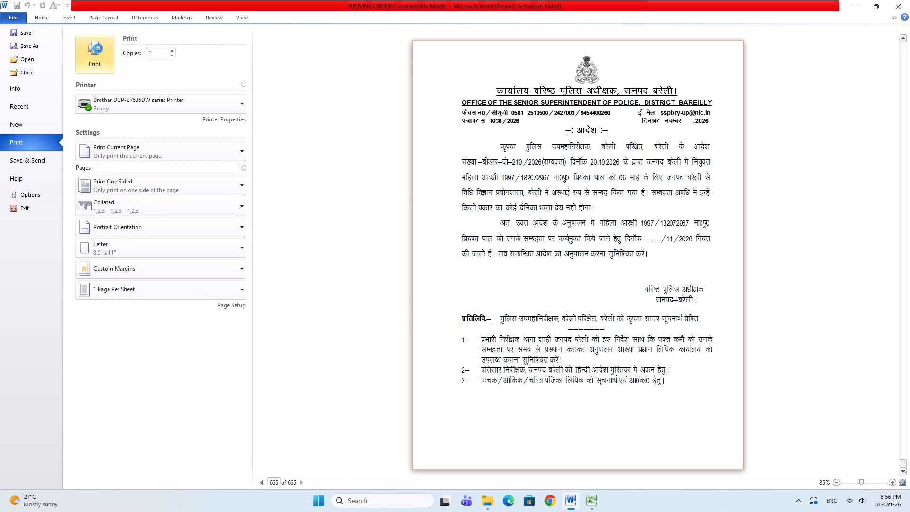
Save the RELIVING ORDER document.
key("ctrl+s")
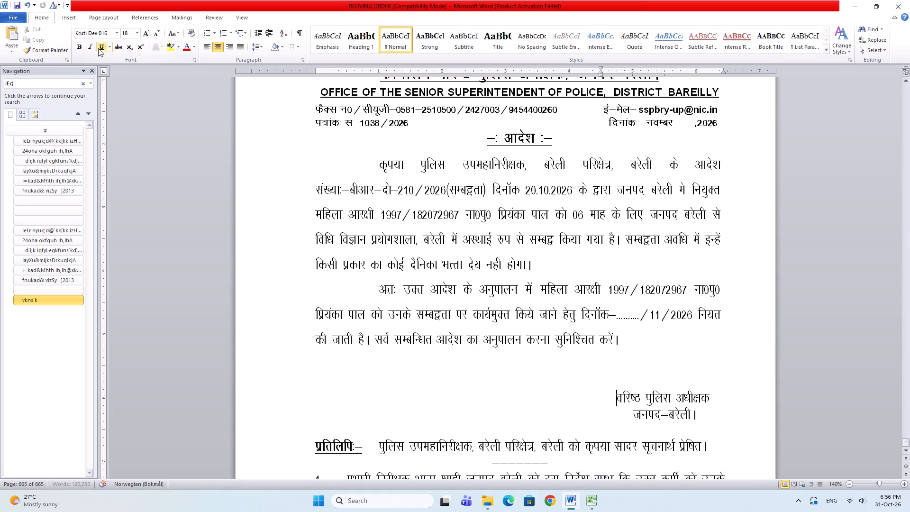
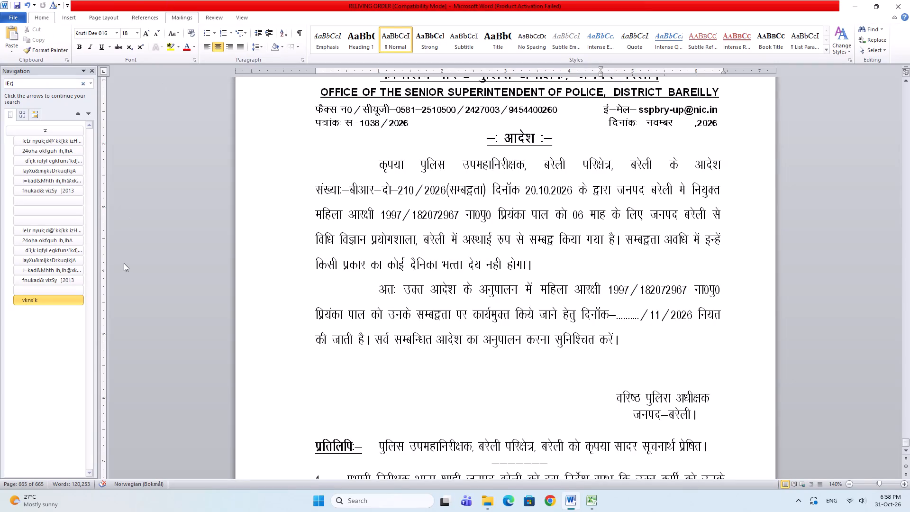
Save and close the RELIVING ORDER document, keeping the clipboard content available, and close the CRK CP WORK TOTAL folder window.
key("ctrl+s")
left_click(902, 0)
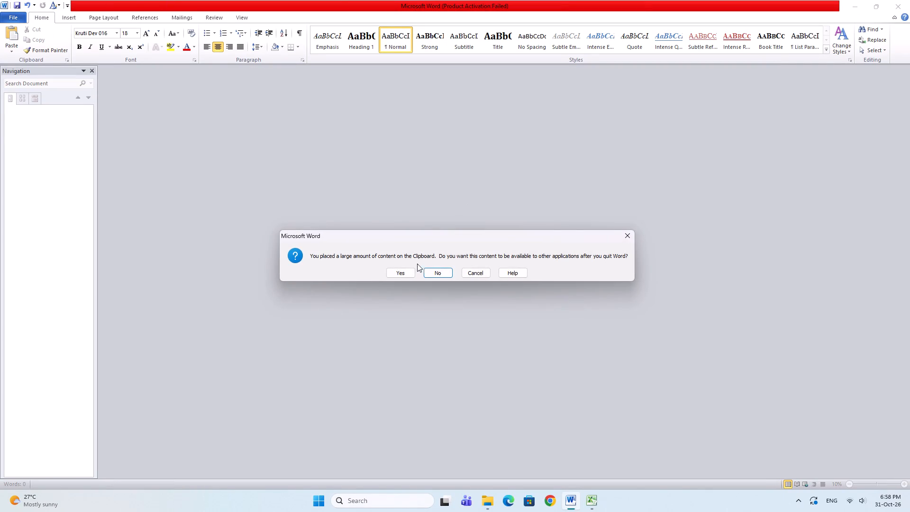
left_click(409, 270)
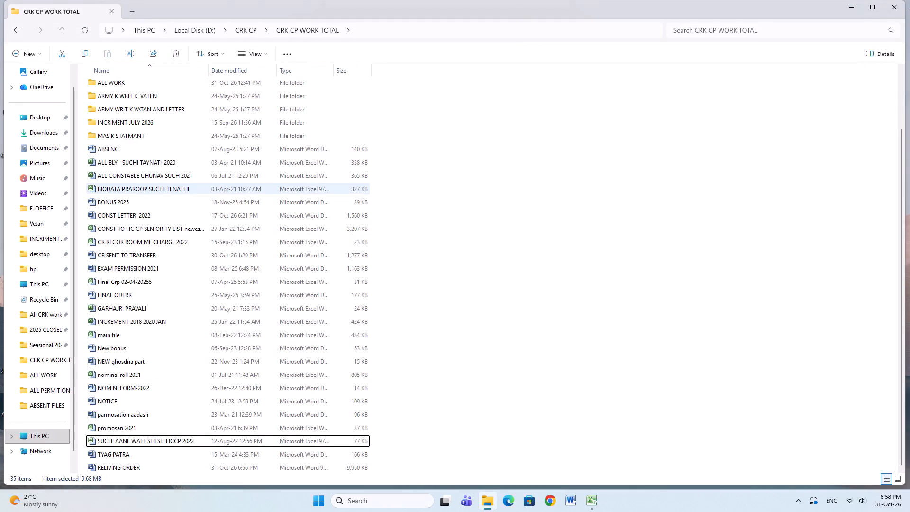
left_click(894, 5)
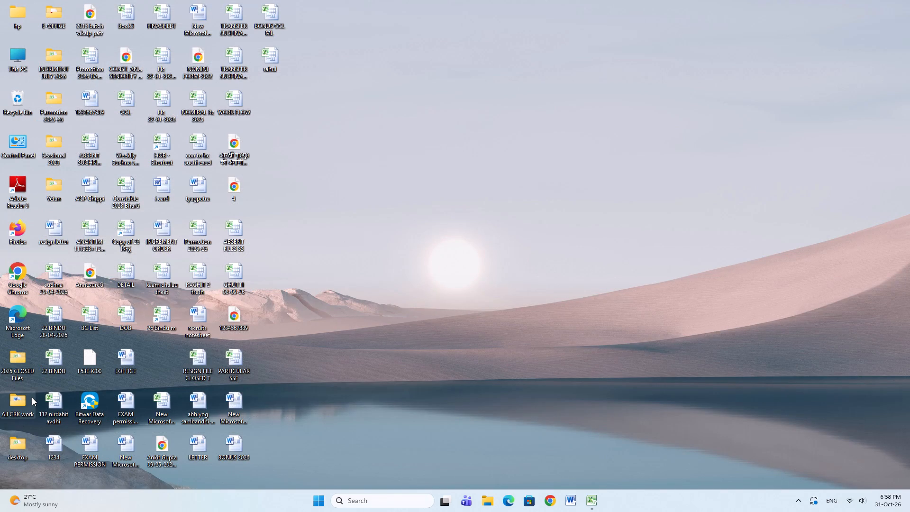
Open the particular permissoin PHQ document from the All CRK work folder on the desktop.
double_click(32, 397)
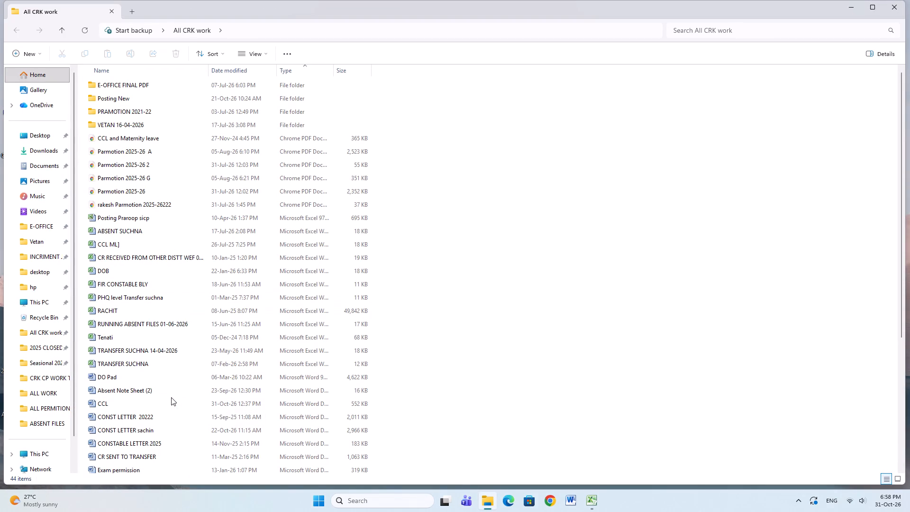
scroll(143, 429, "down", 4)
double_click(138, 398)
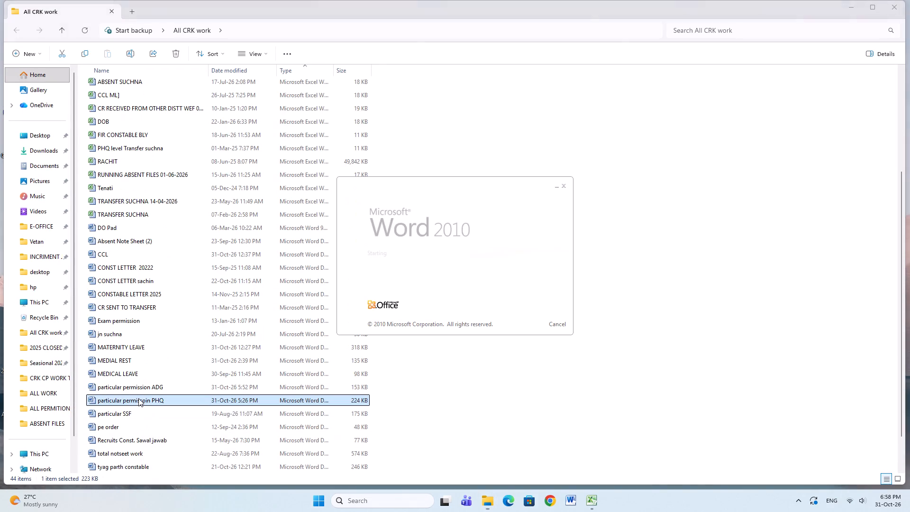
Duplicate the document's last permission letter, from its letterhead to the प्रतिलिपि paragraph, onto a new page at the end.
key("ctrl+End")
scroll(265, 345, "up", 12)
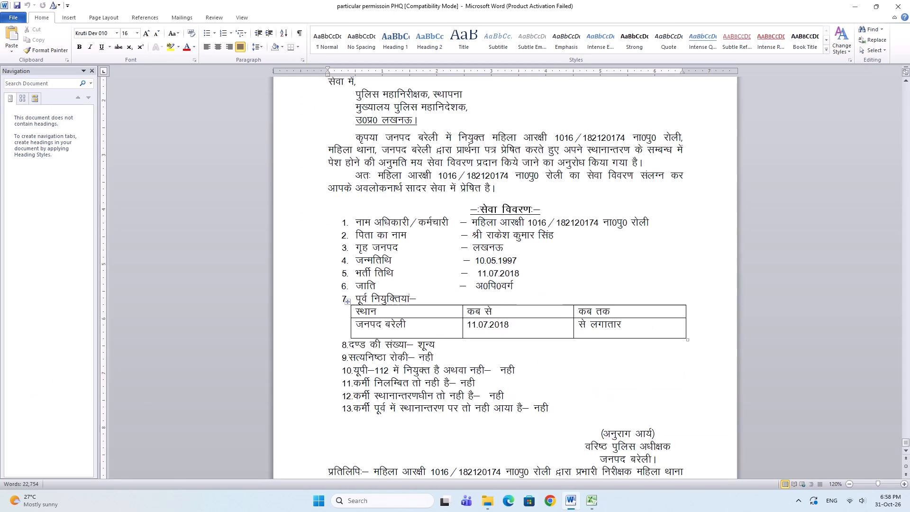
left_click(548, 339)
scroll(543, 337, "up", 6)
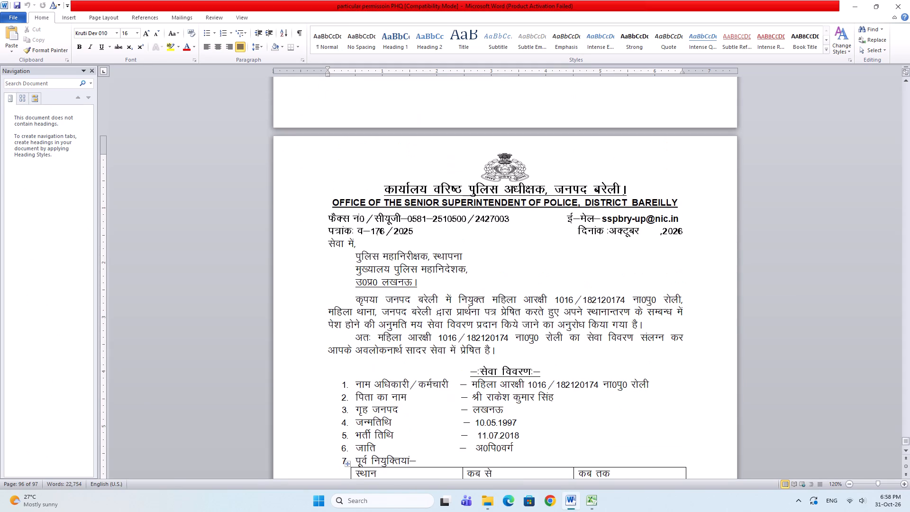
left_click_drag(477, 165, 594, 497)
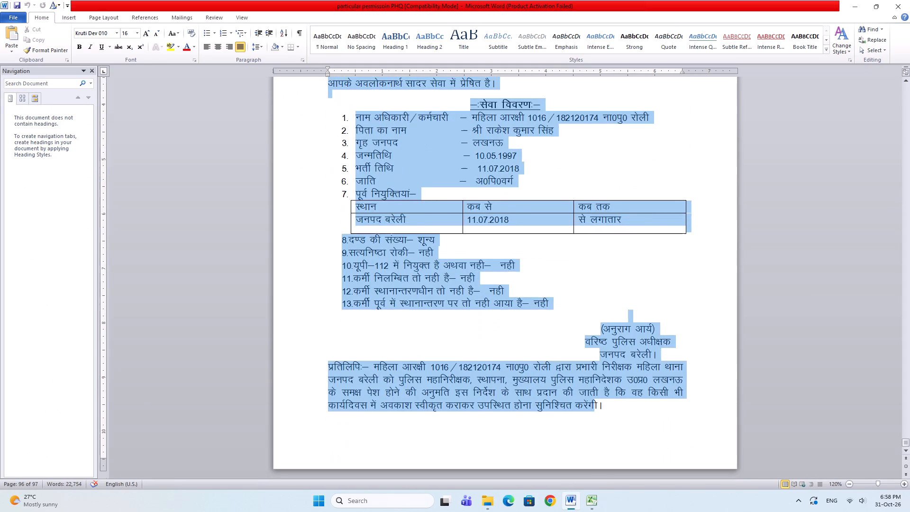
left_click_drag(594, 497, 609, 437)
key("ctrl+c")
key("ctrl+c")
scroll(447, 413, "down", 8)
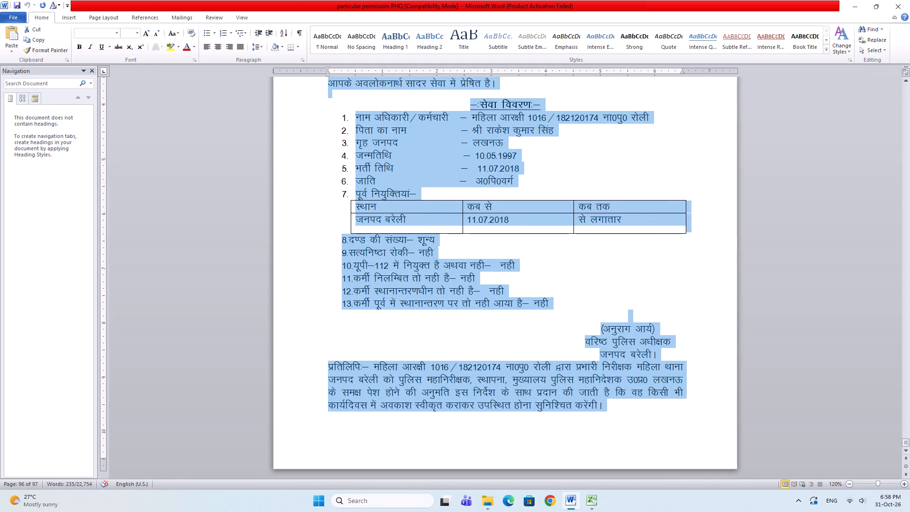
left_click(363, 428)
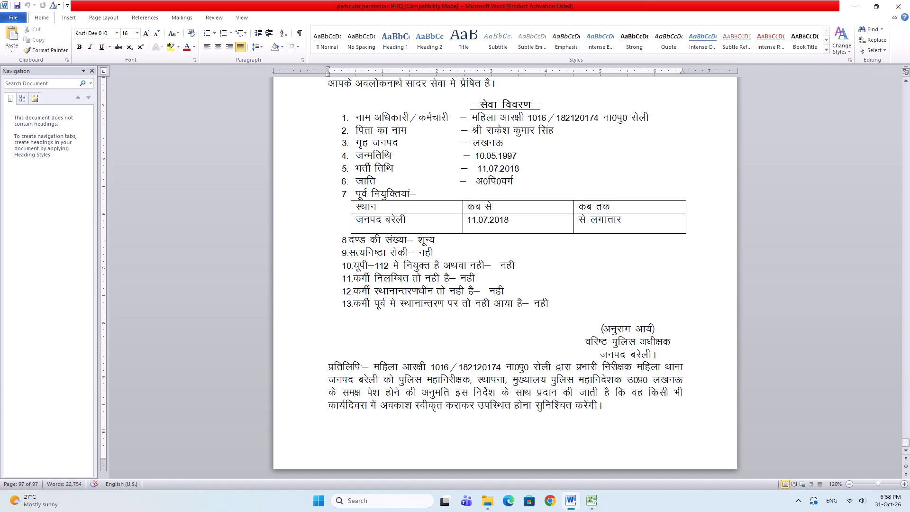
left_click(637, 429)
key("ctrl+Return")
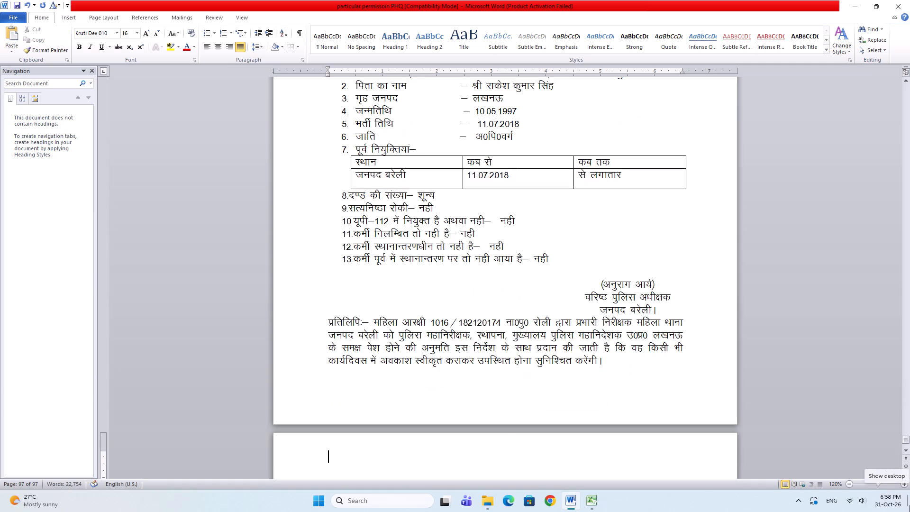
key("ctrl+v")
scroll(295, 463, "up", 6)
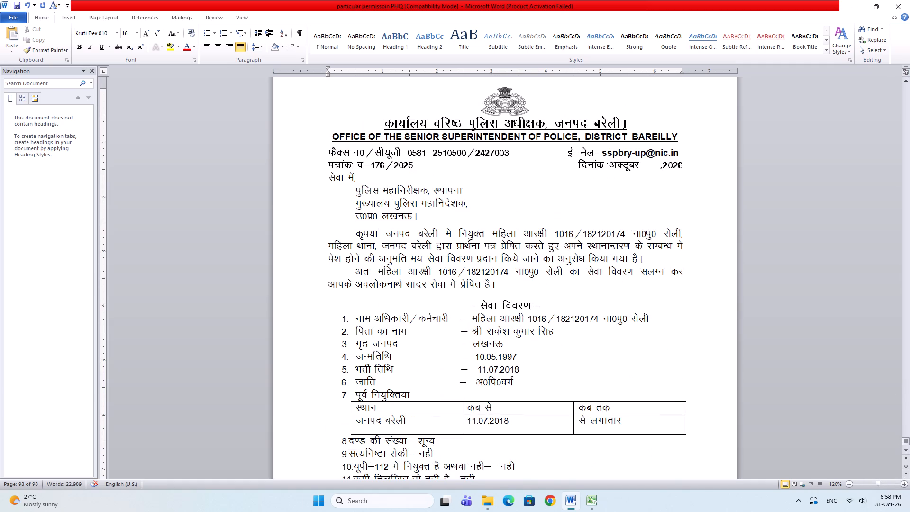
Replace the woman constable's number and name in the new letter's opening paragraph with those of the new applicant.
left_click_drag(558, 232, 603, 234)
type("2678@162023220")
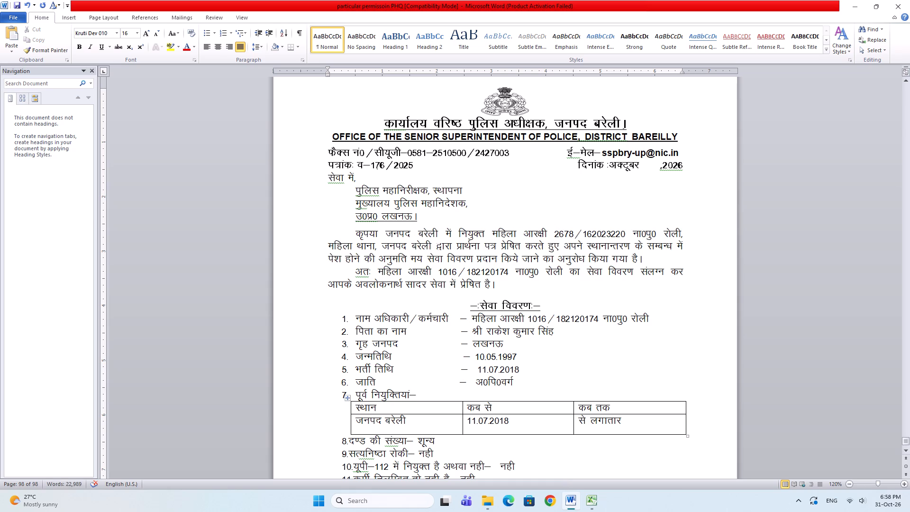
left_click_drag(659, 234, 674, 234)
left_click(674, 234)
left_click(664, 231)
key("Delete")
key("Delete")
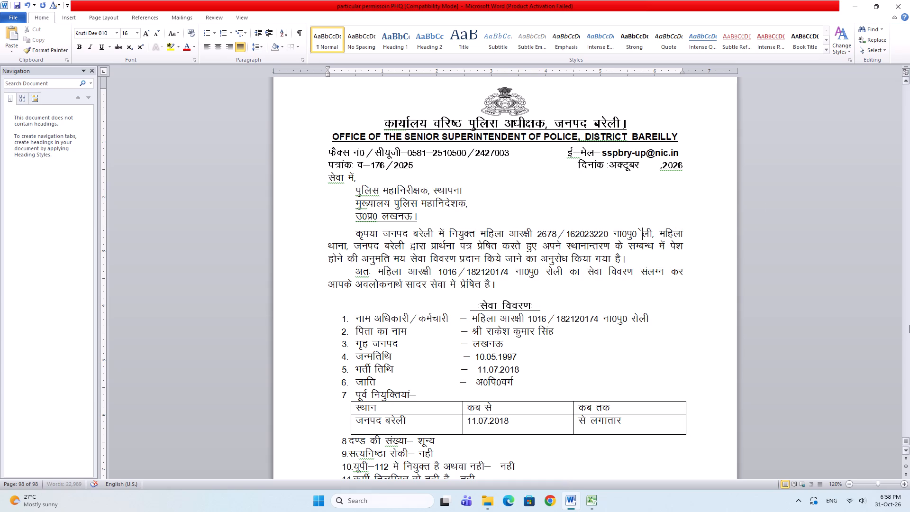
key("Delete")
key("Delete")
key("Delete")
key("apostrophe")
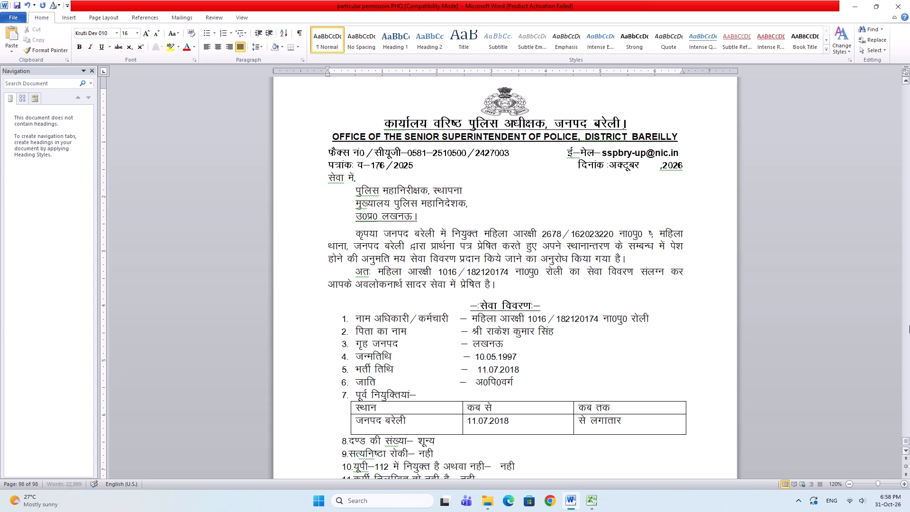
key("BackSpace")
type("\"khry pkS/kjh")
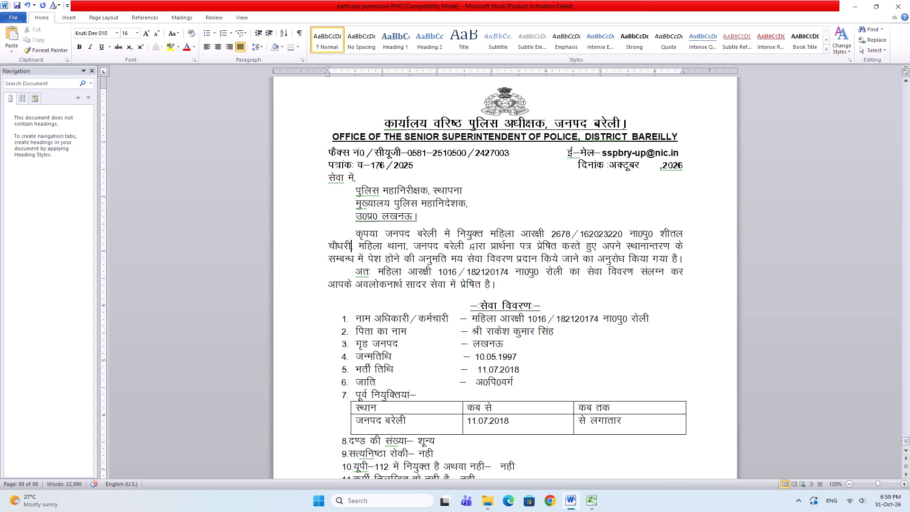
Change the applicant's posting in the opening paragraph to थाना कैण्ट.
left_click_drag(359, 243, 390, 247)
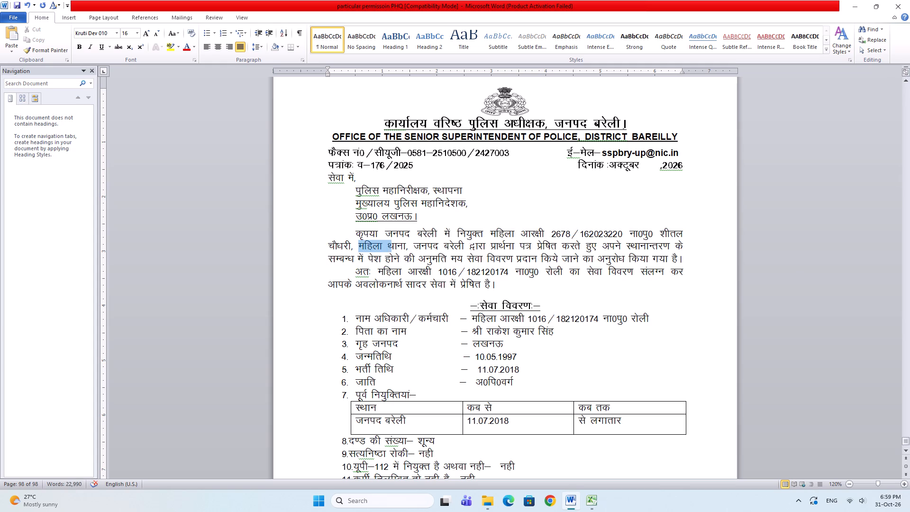
left_click_drag(390, 247, 394, 247)
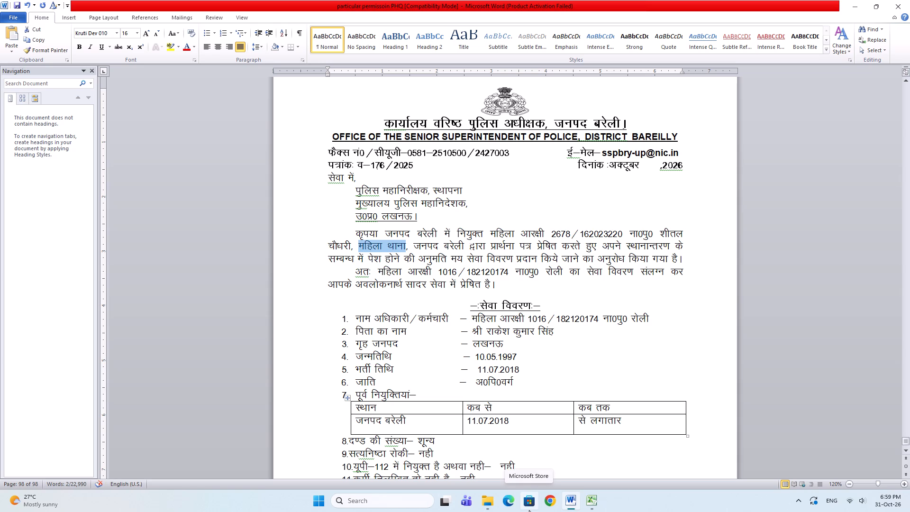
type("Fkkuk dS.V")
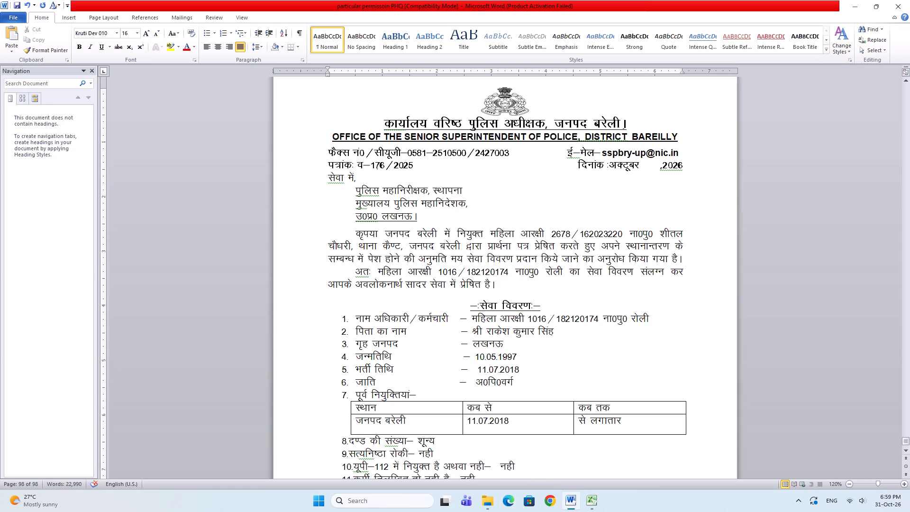
Change the month in the new letter's letterhead date to नवम्बर.
left_click_drag(611, 162, 635, 162)
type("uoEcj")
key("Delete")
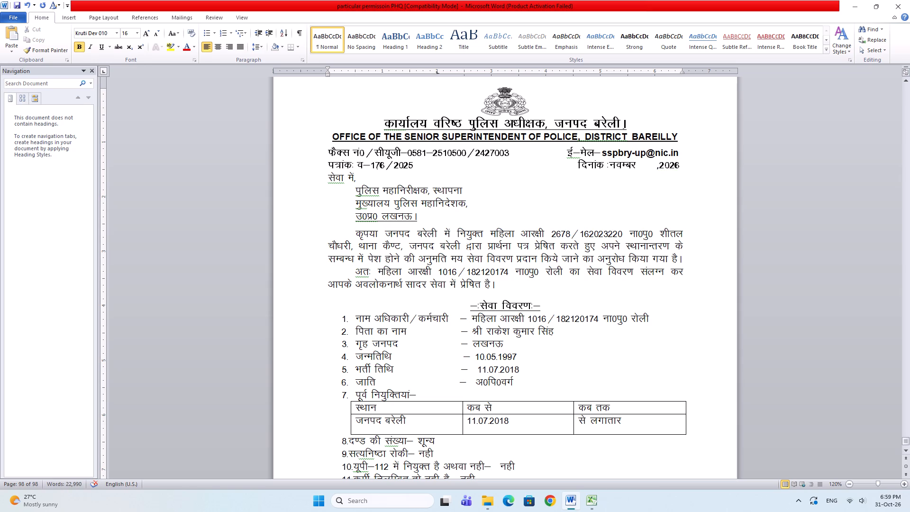
Copy the new constable's rank, number and name over the old ones in the अतः paragraph, सेवा विवरण item 1 and the प्रतिलिपि paragraph.
scroll(512, 274, "down", 2)
left_click_drag(490, 177, 349, 193)
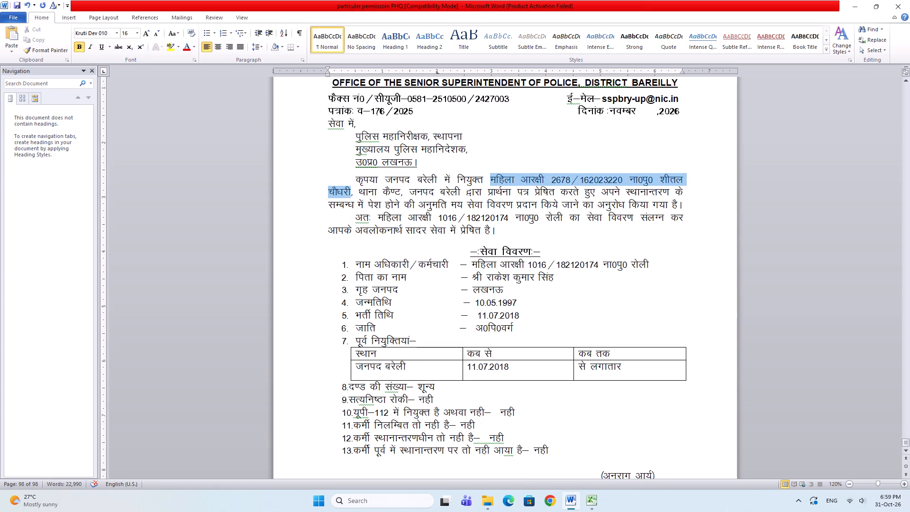
left_click_drag(349, 193, 351, 193)
key("ctrl+c")
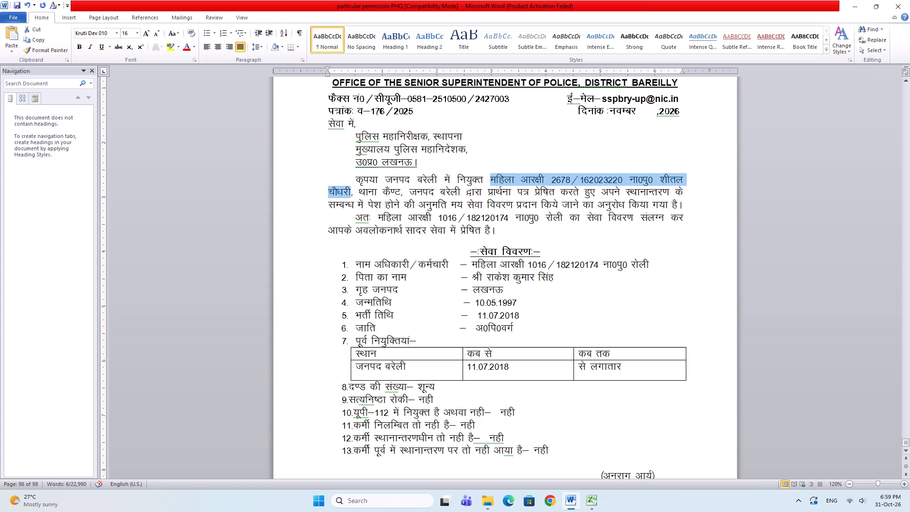
key("ctrl+c")
key("ctrl+c")
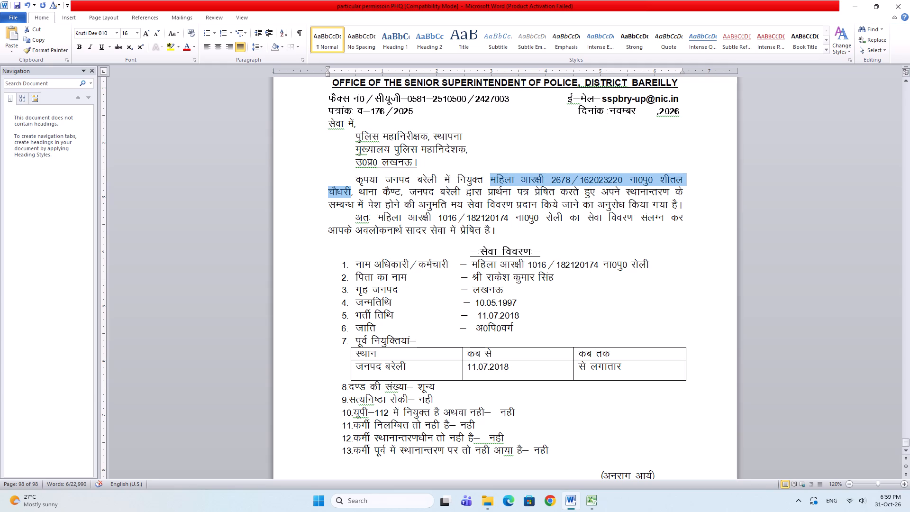
key("ctrl+c")
left_click_drag(378, 217, 548, 219)
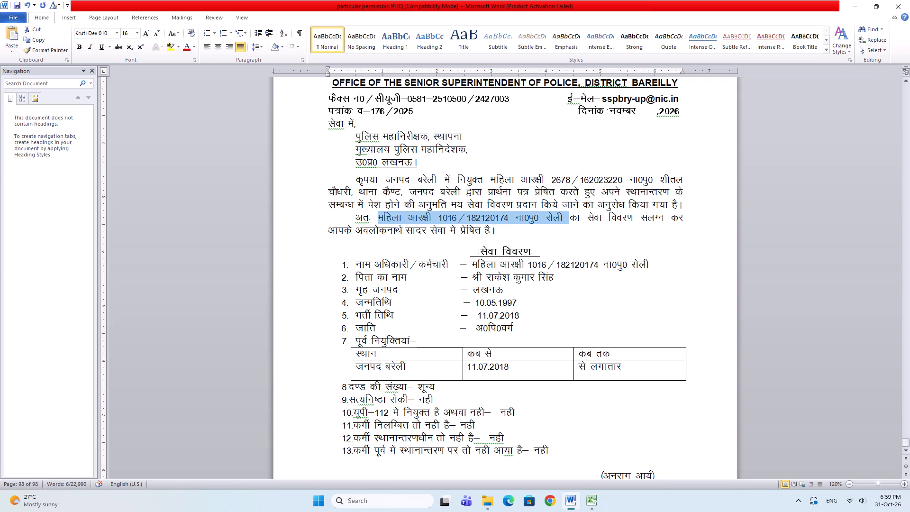
left_click_drag(548, 219, 562, 218)
key("ctrl+v")
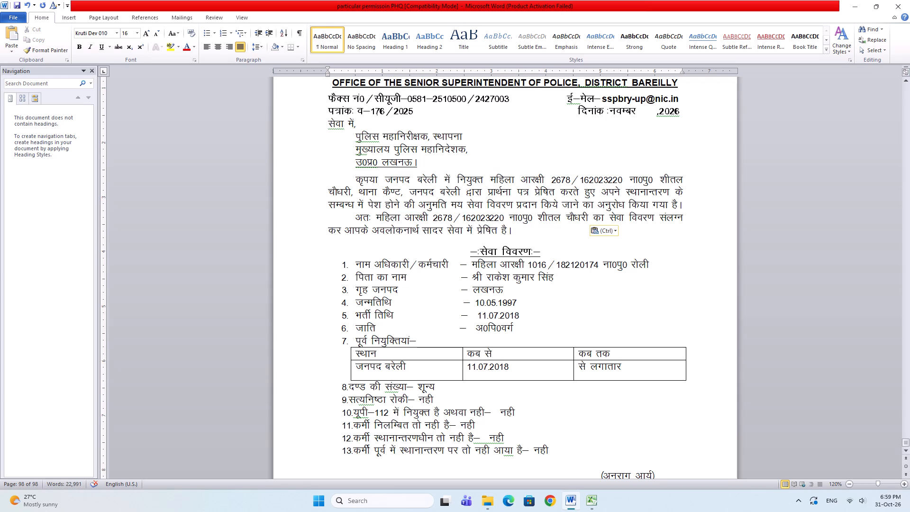
left_click_drag(473, 263, 640, 260)
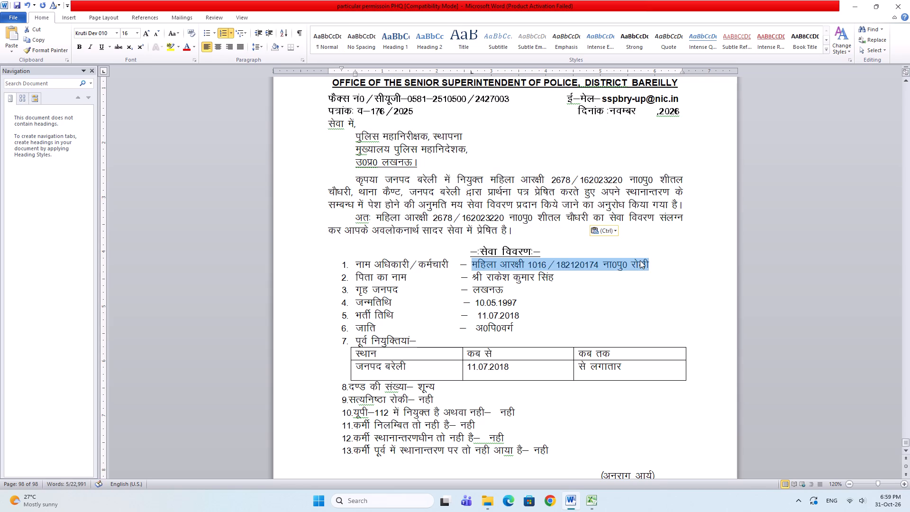
key("ctrl+v")
scroll(458, 304, "down", 6)
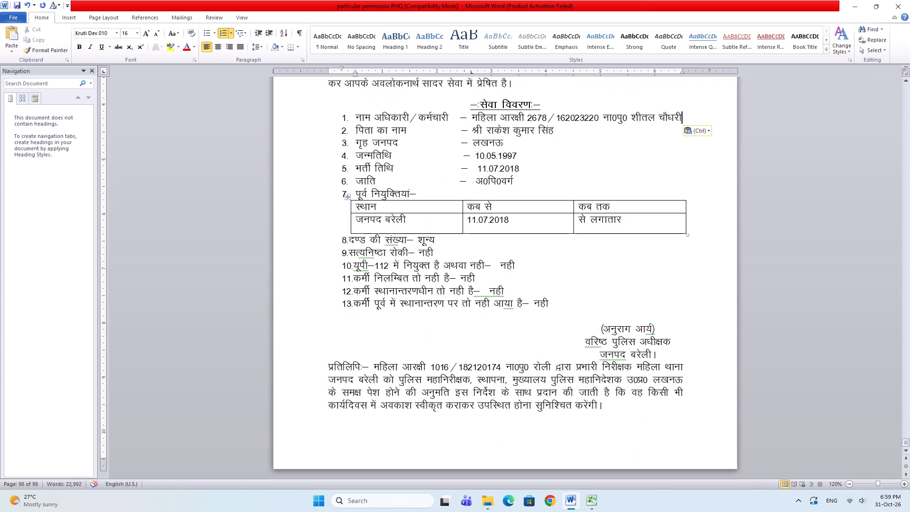
left_click_drag(373, 364, 540, 367)
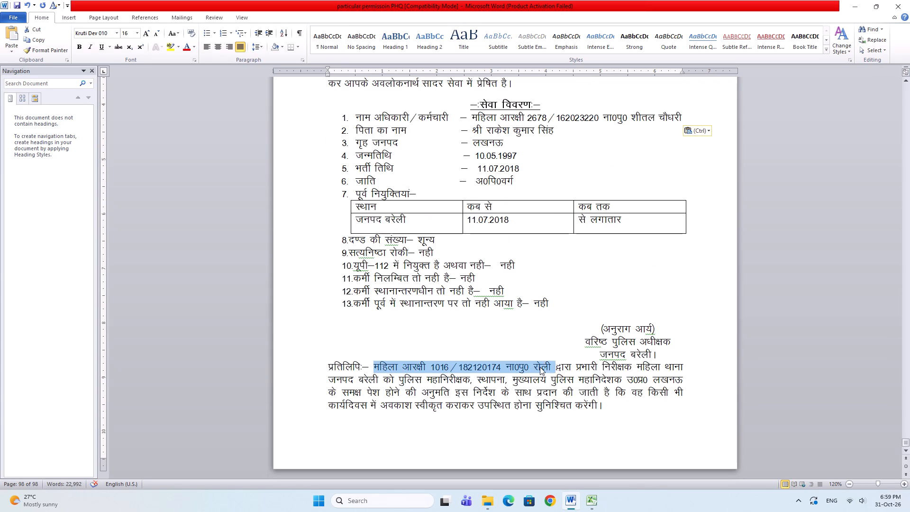
key("ctrl+v")
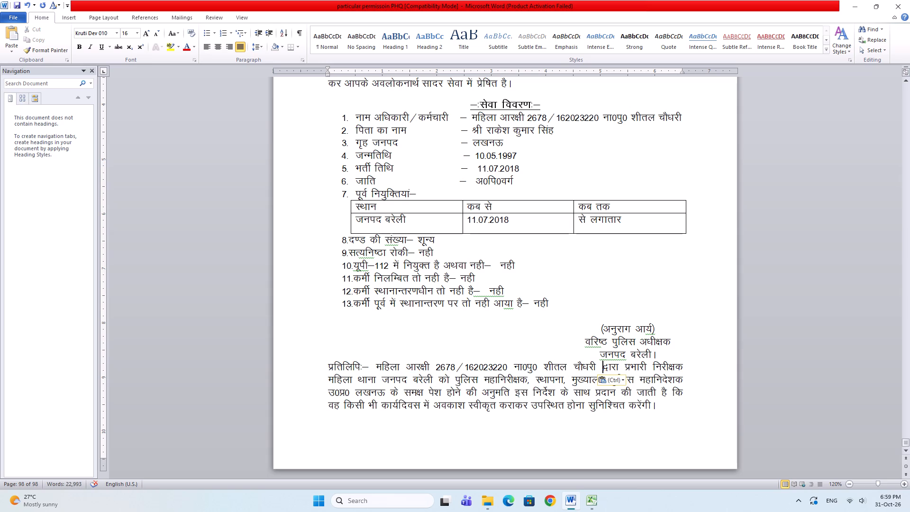
Look up the new constable's service record in the nominal roll new workbook, searching by the PNO copied from the letter's सेवा विवरण.
scroll(485, 259, "up", 4)
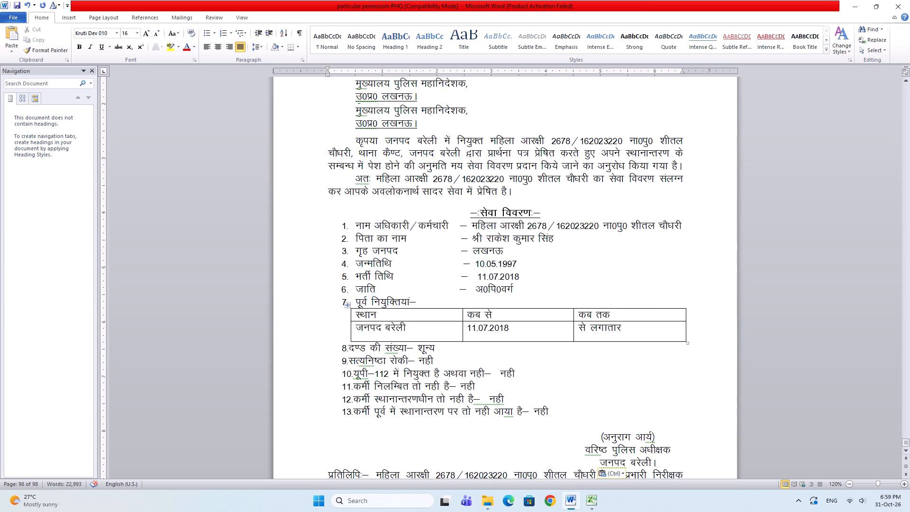
left_click_drag(558, 225, 600, 226)
key("ctrl+c")
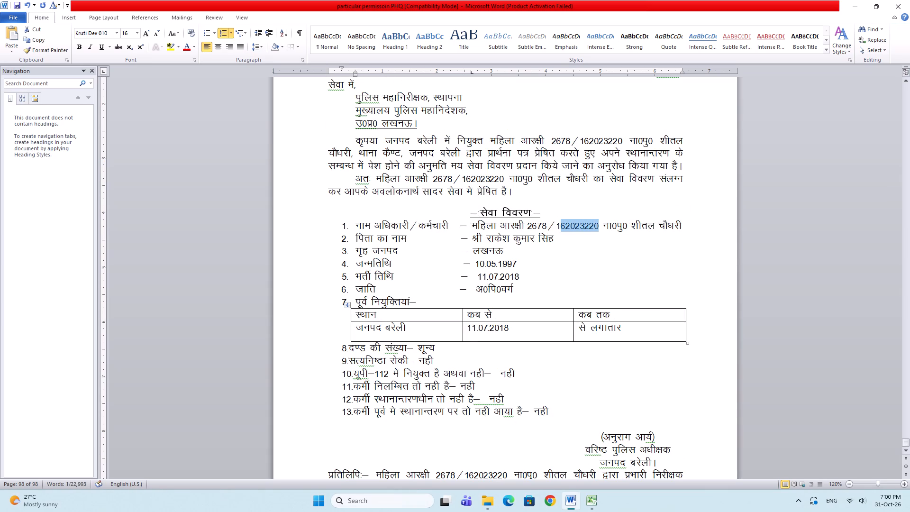
key("ctrl+c")
key("ctrl+c")
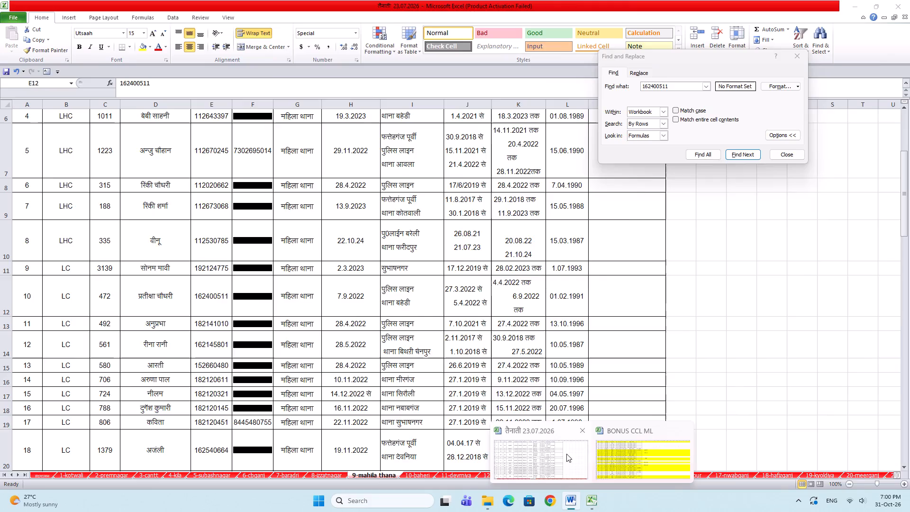
right_click(590, 502)
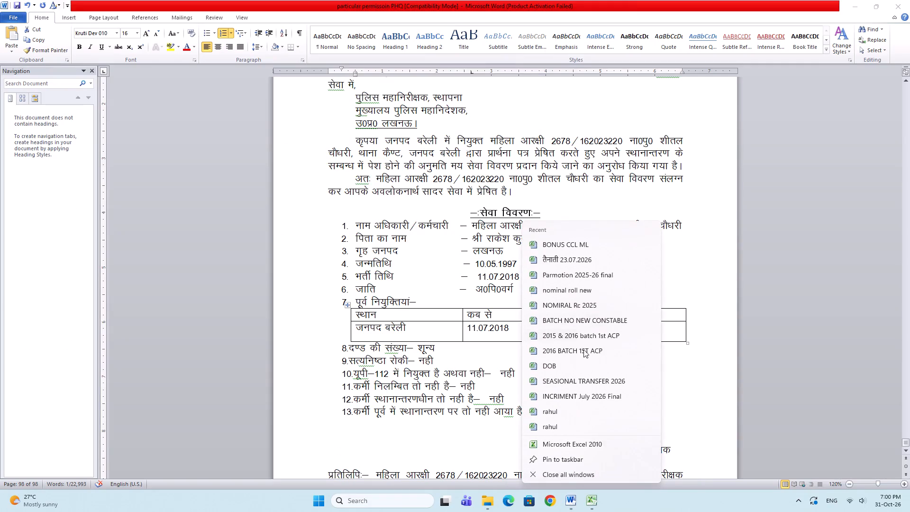
left_click(575, 295)
left_click(497, 289)
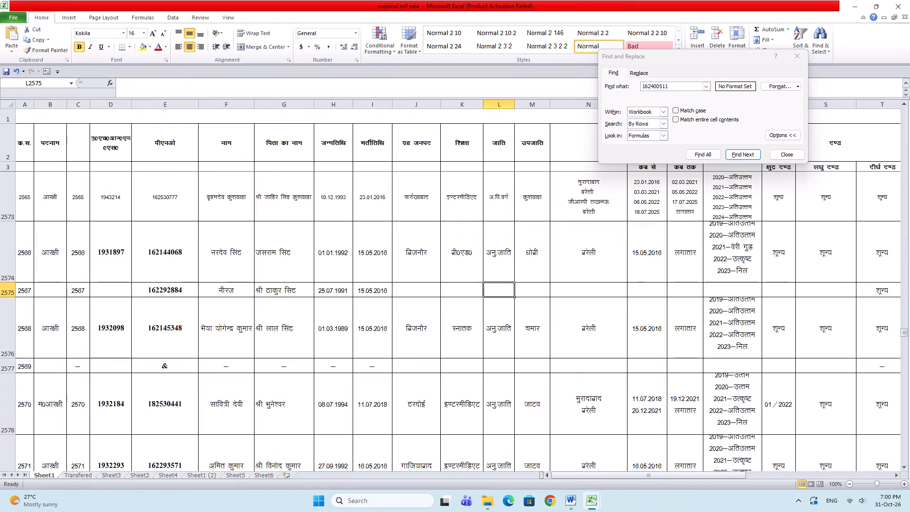
double_click(654, 87)
key("ctrl+v")
key("Return")
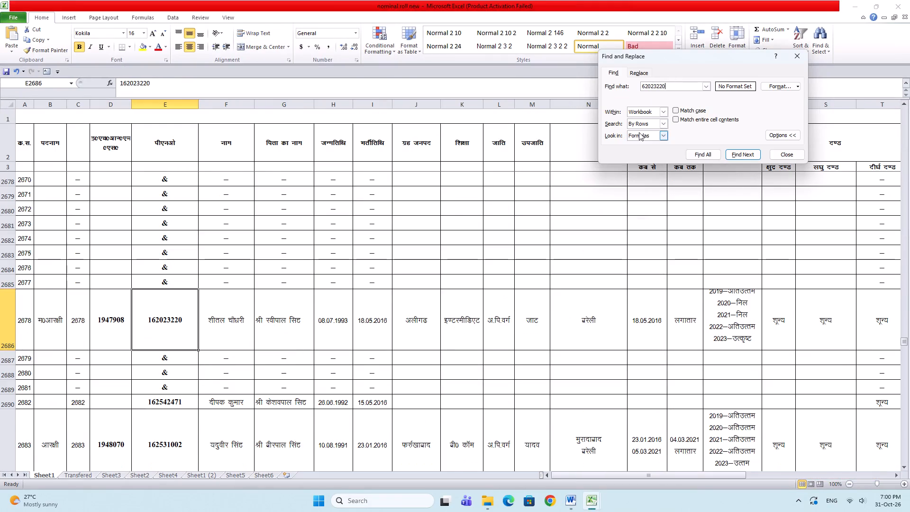
left_click(46, 316)
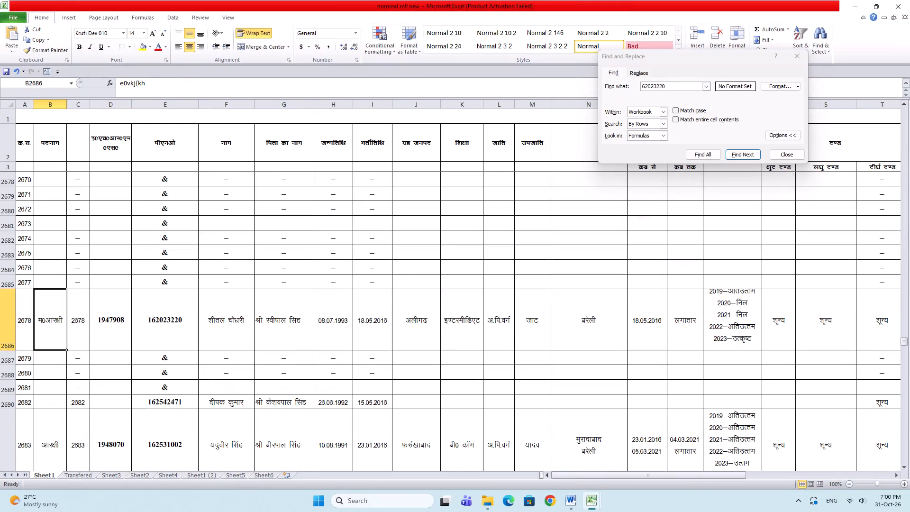
Back in the Word letter, replace the father's name in सेवा विवरण item 2 with the one from the nominal roll, keeping श्री and सिंह.
key("alt+Tab")
key("alt+Tab")
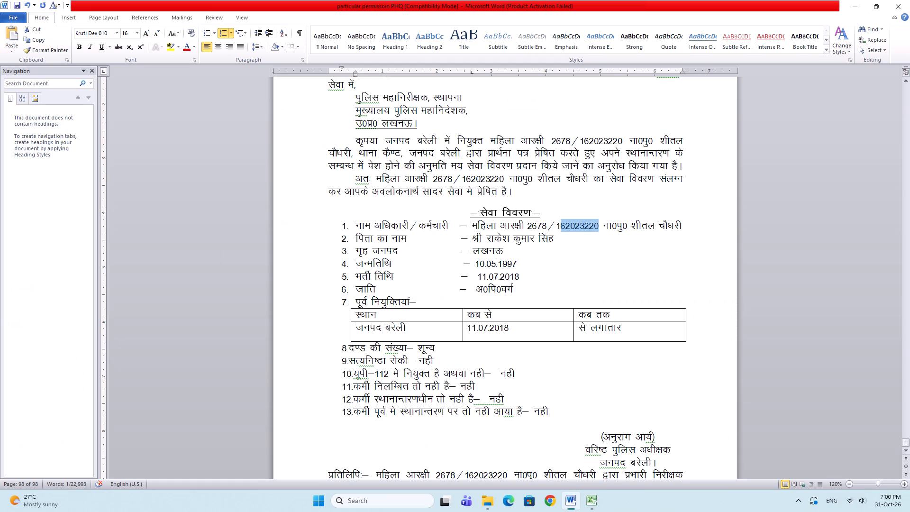
left_click_drag(488, 240, 522, 244)
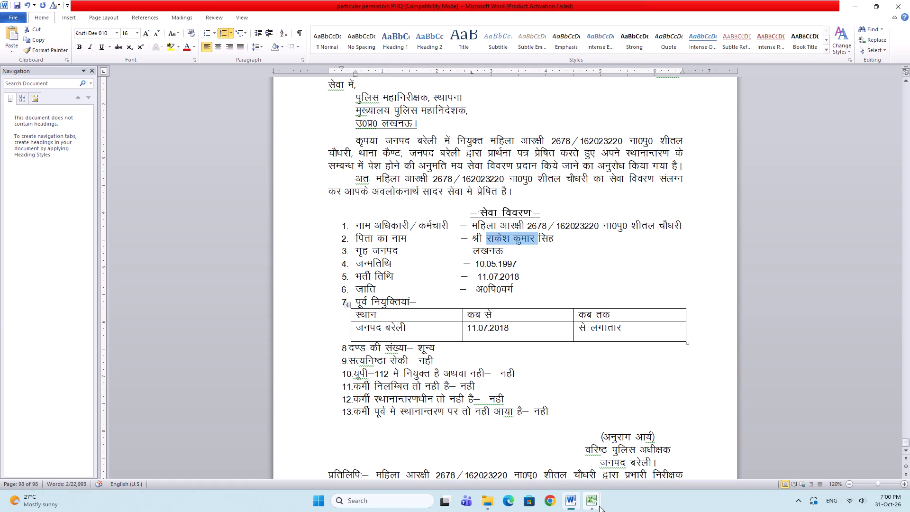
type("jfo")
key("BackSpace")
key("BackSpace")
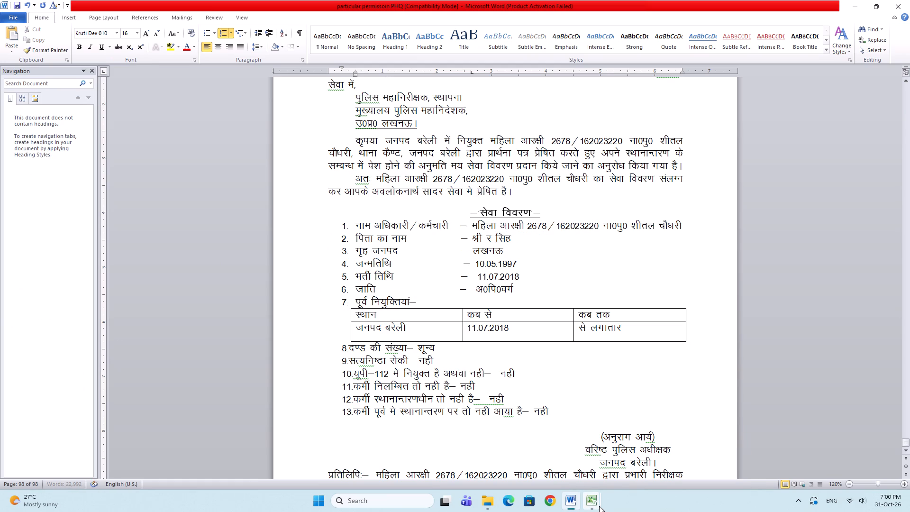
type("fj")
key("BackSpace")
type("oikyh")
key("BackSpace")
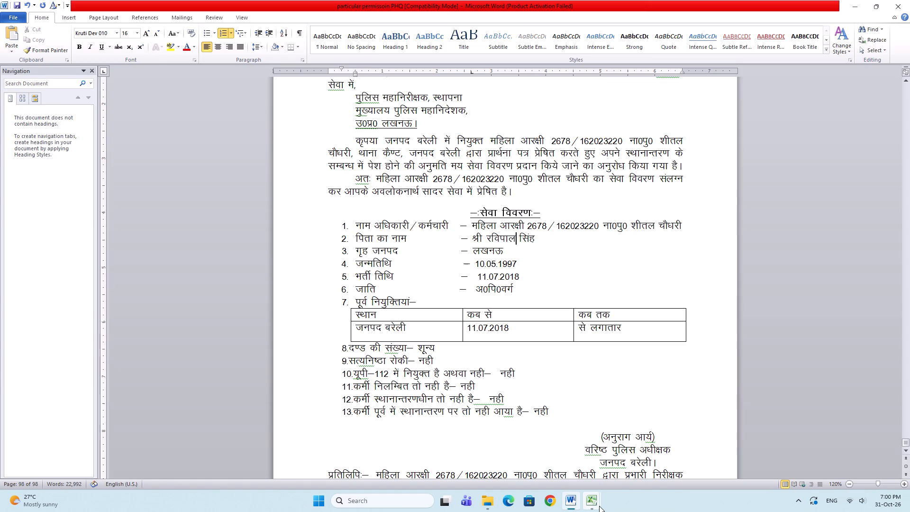
Check the nominal roll and change गृह जनपद in सेवा विवरण item 3 to अलीगढ.
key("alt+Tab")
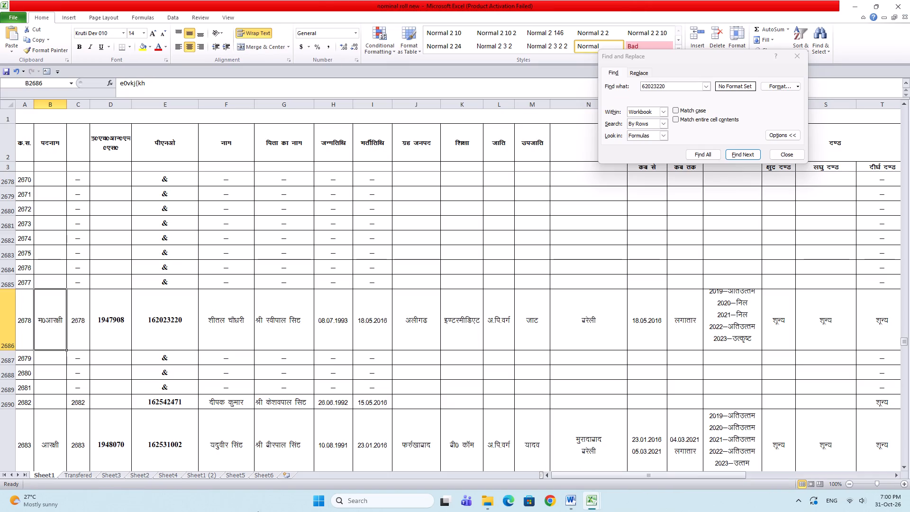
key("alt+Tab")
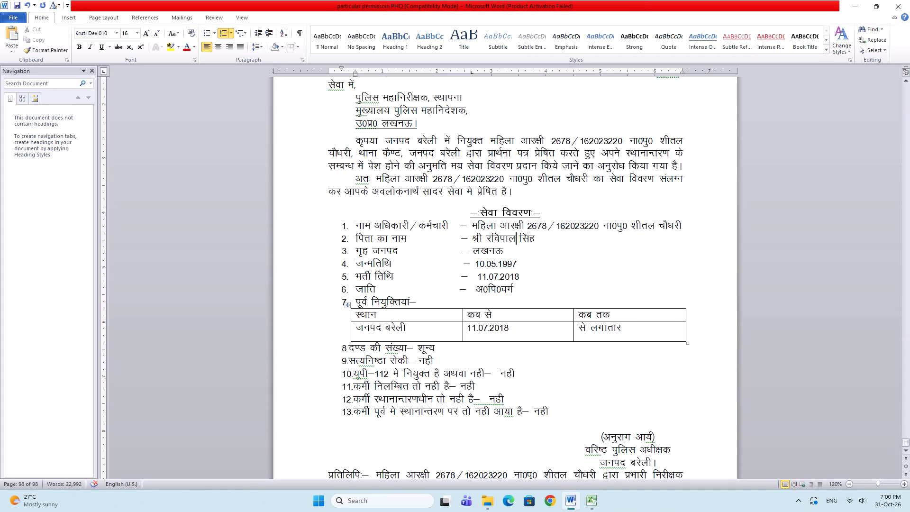
left_click_drag(474, 250, 504, 250)
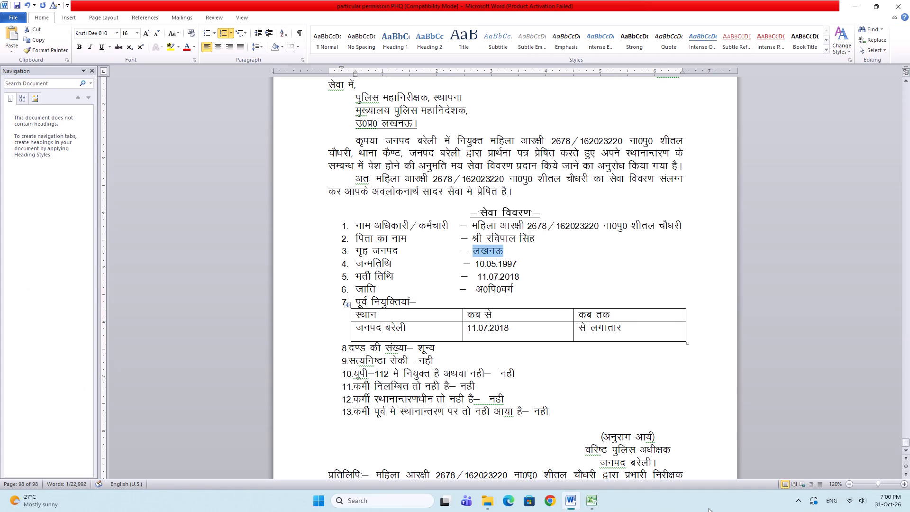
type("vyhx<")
Replace the जन्मतिथि in सेवा विवरण item 4 with the constable's date of birth from the nominal roll.
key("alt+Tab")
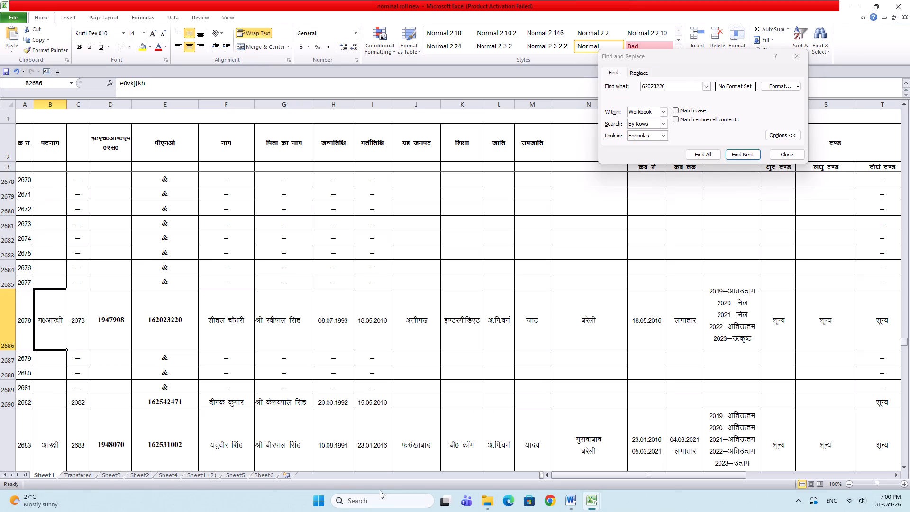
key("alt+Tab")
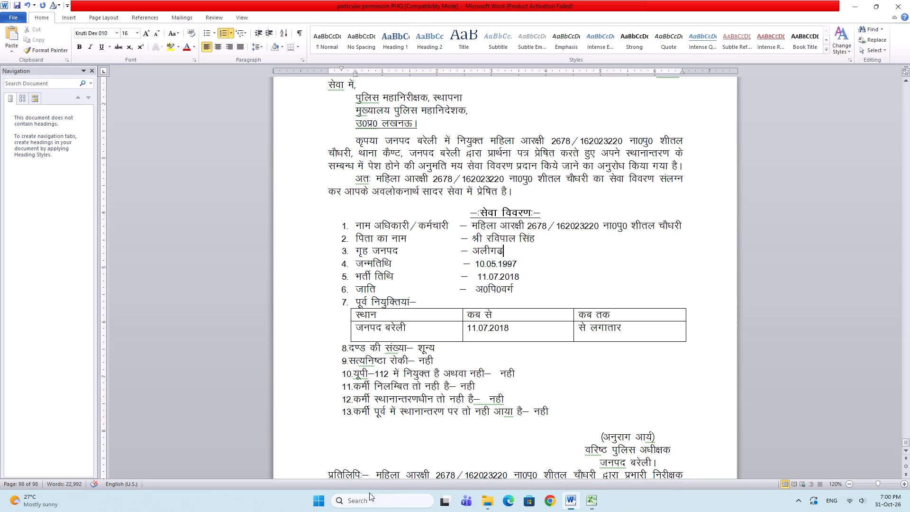
left_click_drag(477, 264, 510, 259)
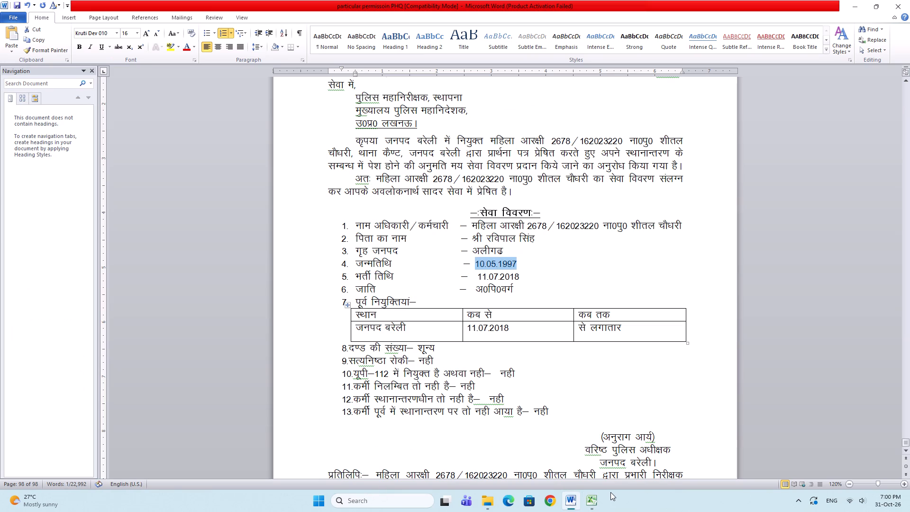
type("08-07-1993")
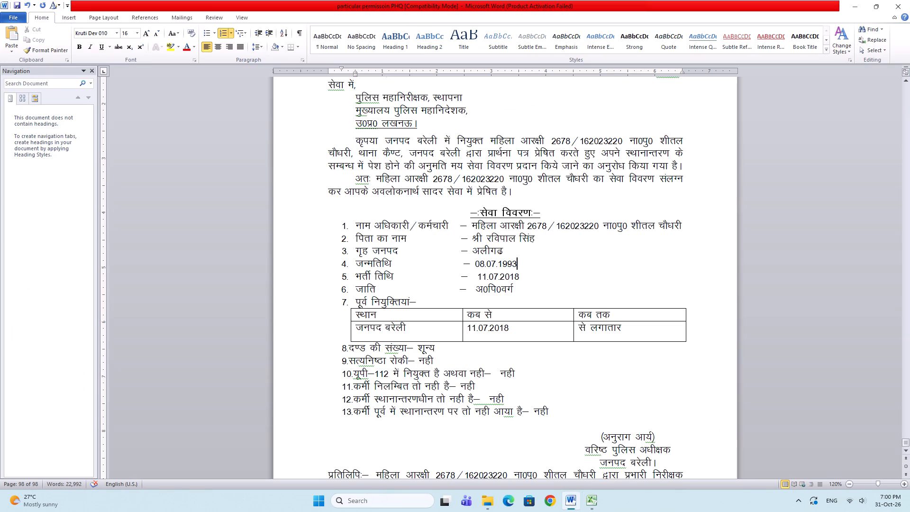
Set the भर्ती तिथि in item 5 and the कब से date in the पूर्व नियुक्तियां table to 18.05.2016, per the nominal roll.
left_click_drag(476, 275, 512, 276)
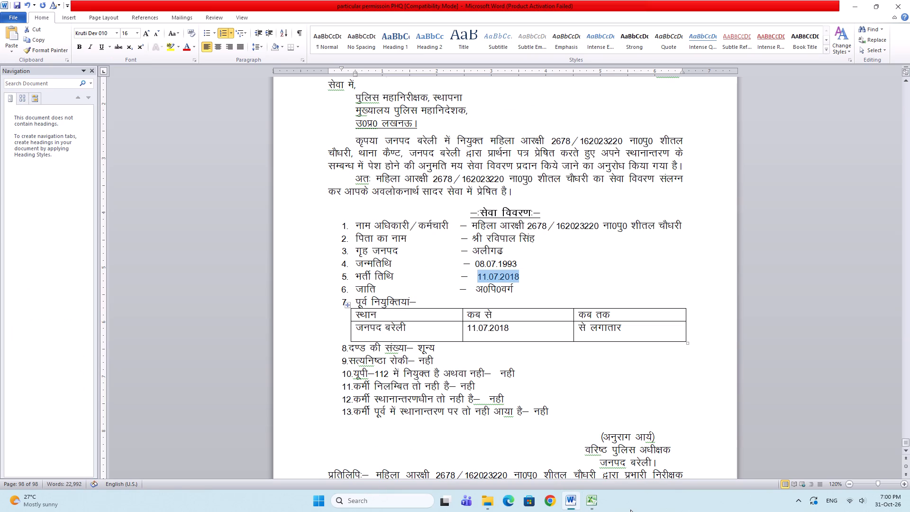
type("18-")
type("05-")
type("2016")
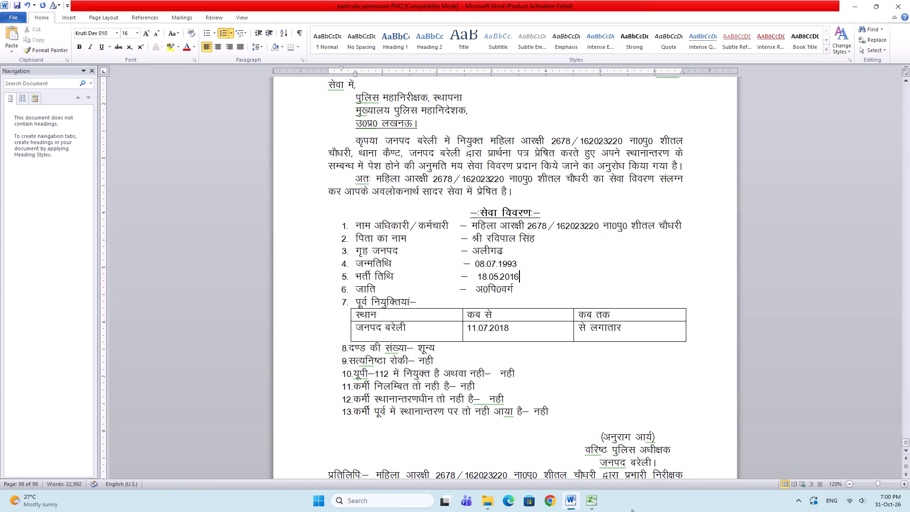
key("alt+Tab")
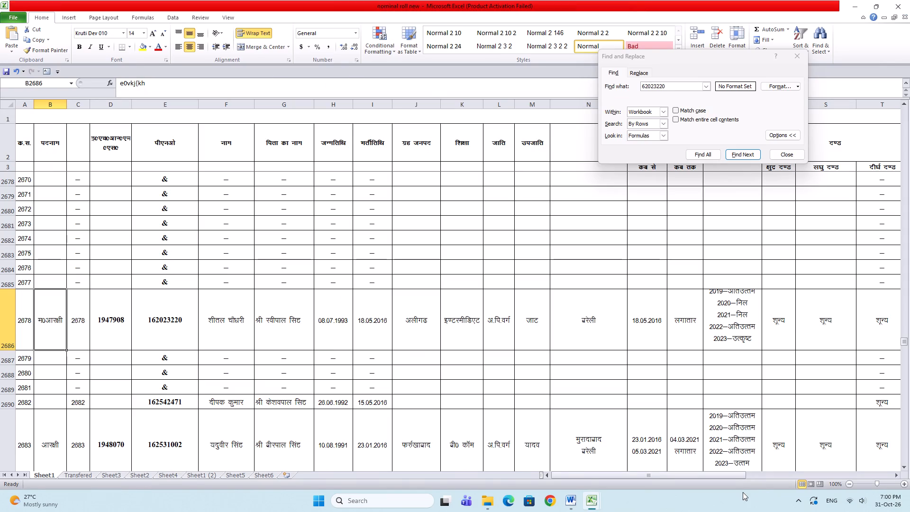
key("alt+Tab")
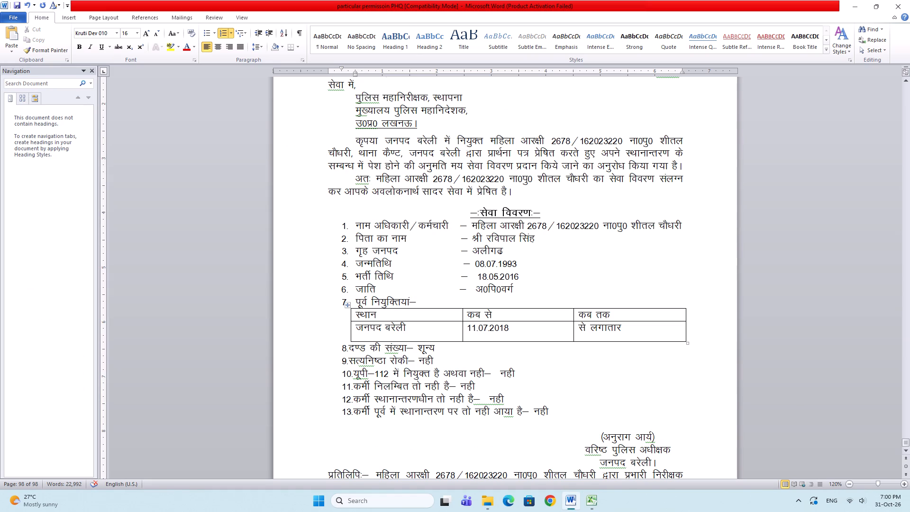
left_click_drag(517, 328, 465, 323)
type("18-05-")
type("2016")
Replace महिला थाना with थाना कैण्ट in the प्रतिलिपि paragraph and save the document.
scroll(681, 355, "down", 5)
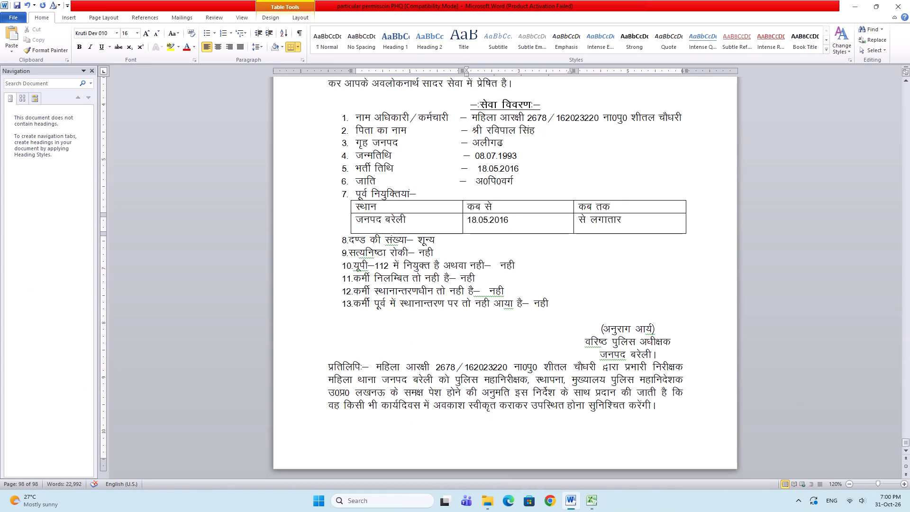
left_click_drag(328, 380, 372, 379)
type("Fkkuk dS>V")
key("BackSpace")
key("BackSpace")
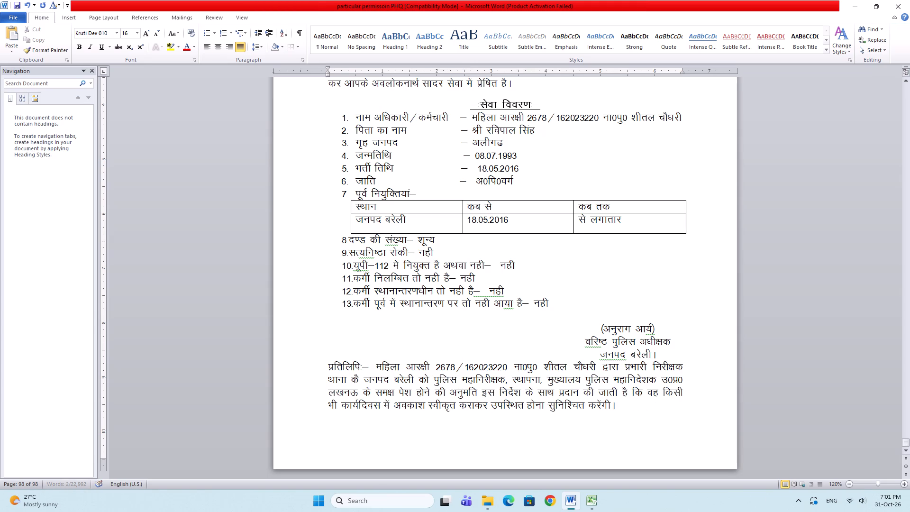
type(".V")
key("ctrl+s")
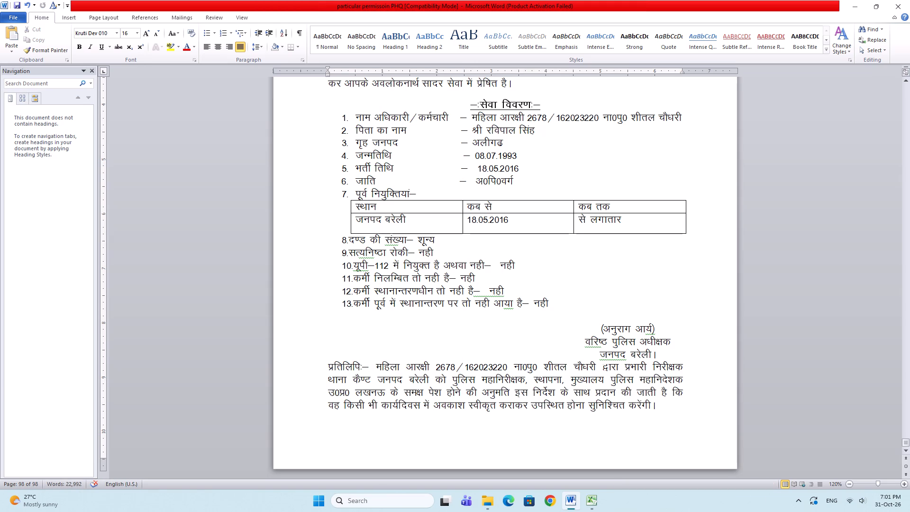
Print only the current page holding the new letter on the Brother DCP-B7535DW printer, and save the document.
scroll(471, 255, "up", 6)
left_click(476, 219)
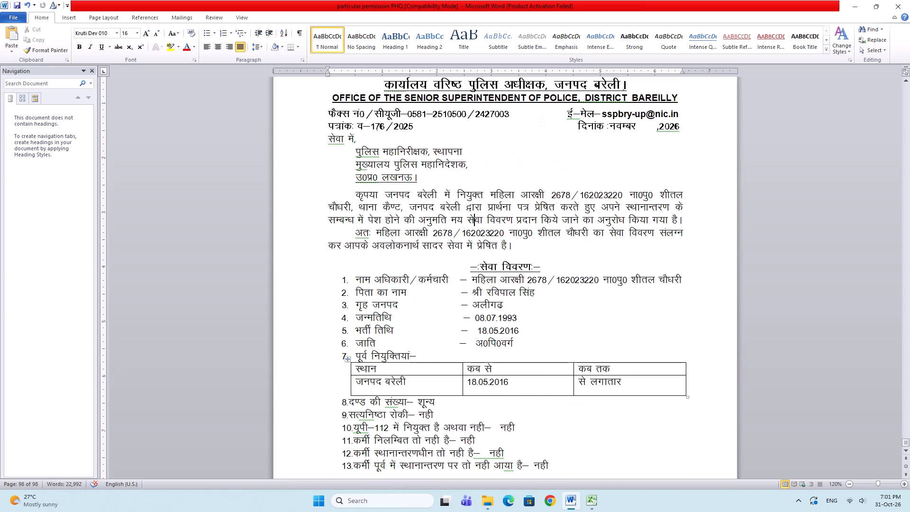
key("ctrl+p")
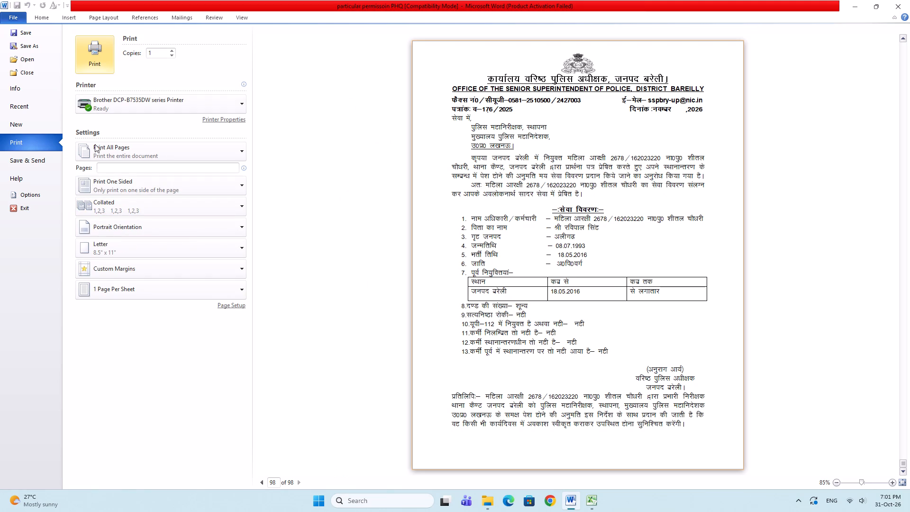
left_click(95, 144)
left_click(118, 221)
left_click(97, 67)
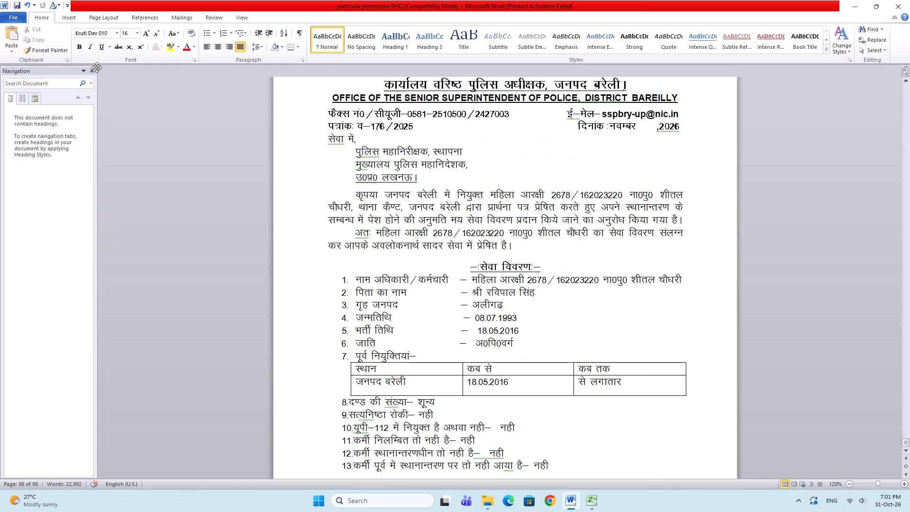
key("ctrl+s")
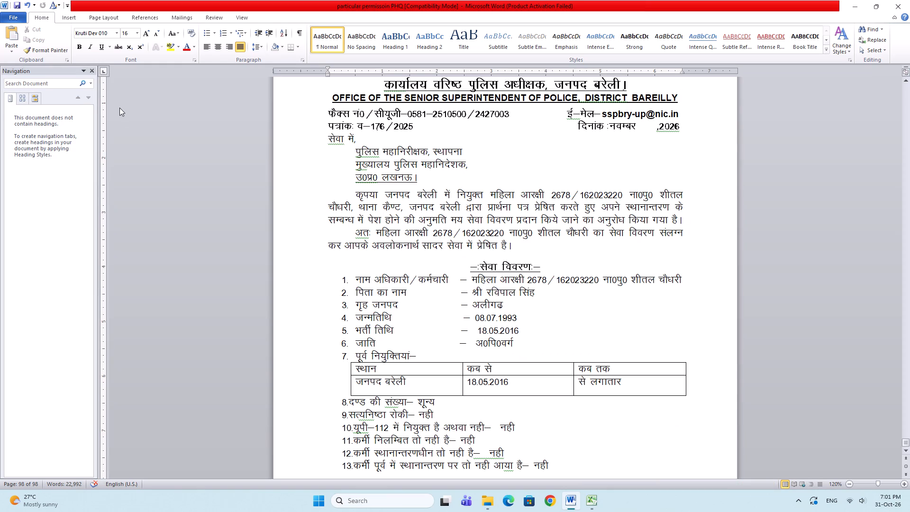